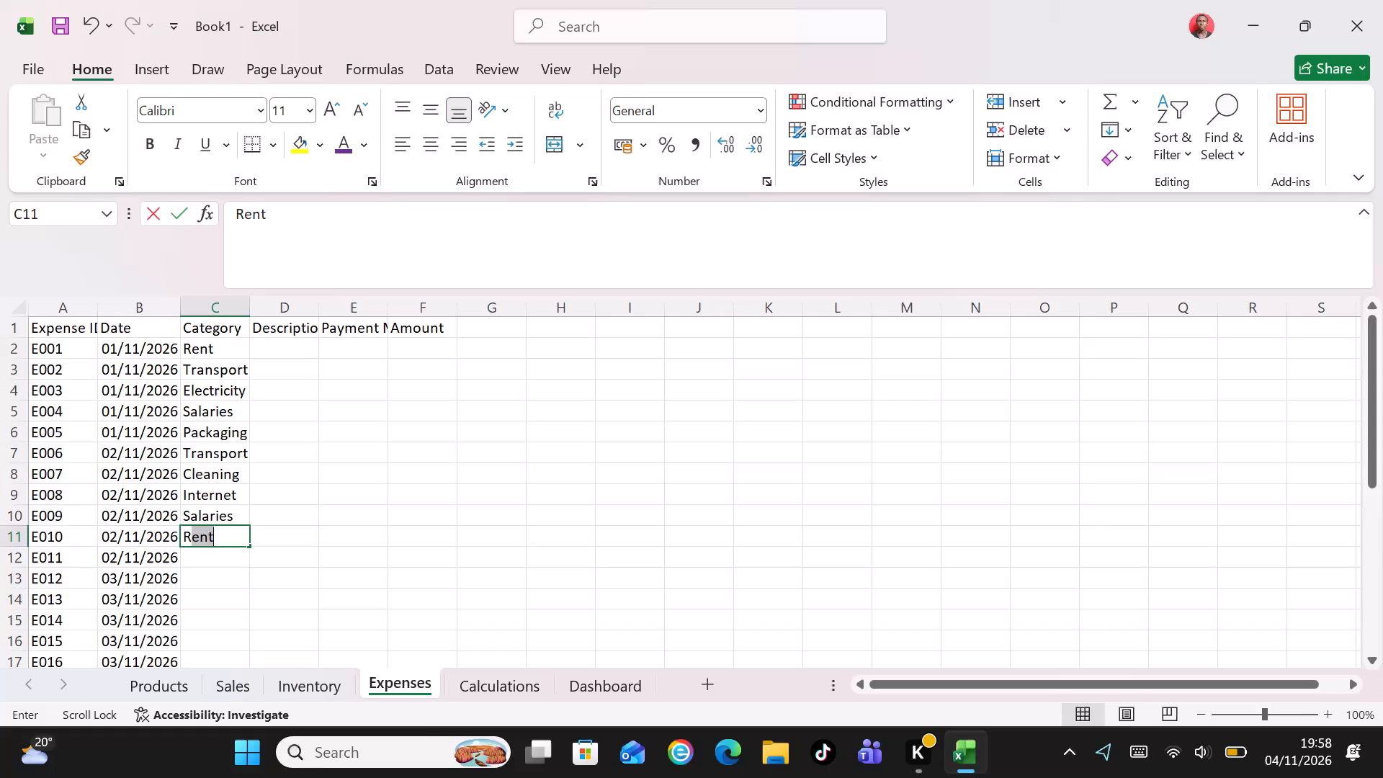
Enter the categories for expenses E010 to E013 as Repairs, Packaging, Transport and Water.
type("ep")
type("airs")
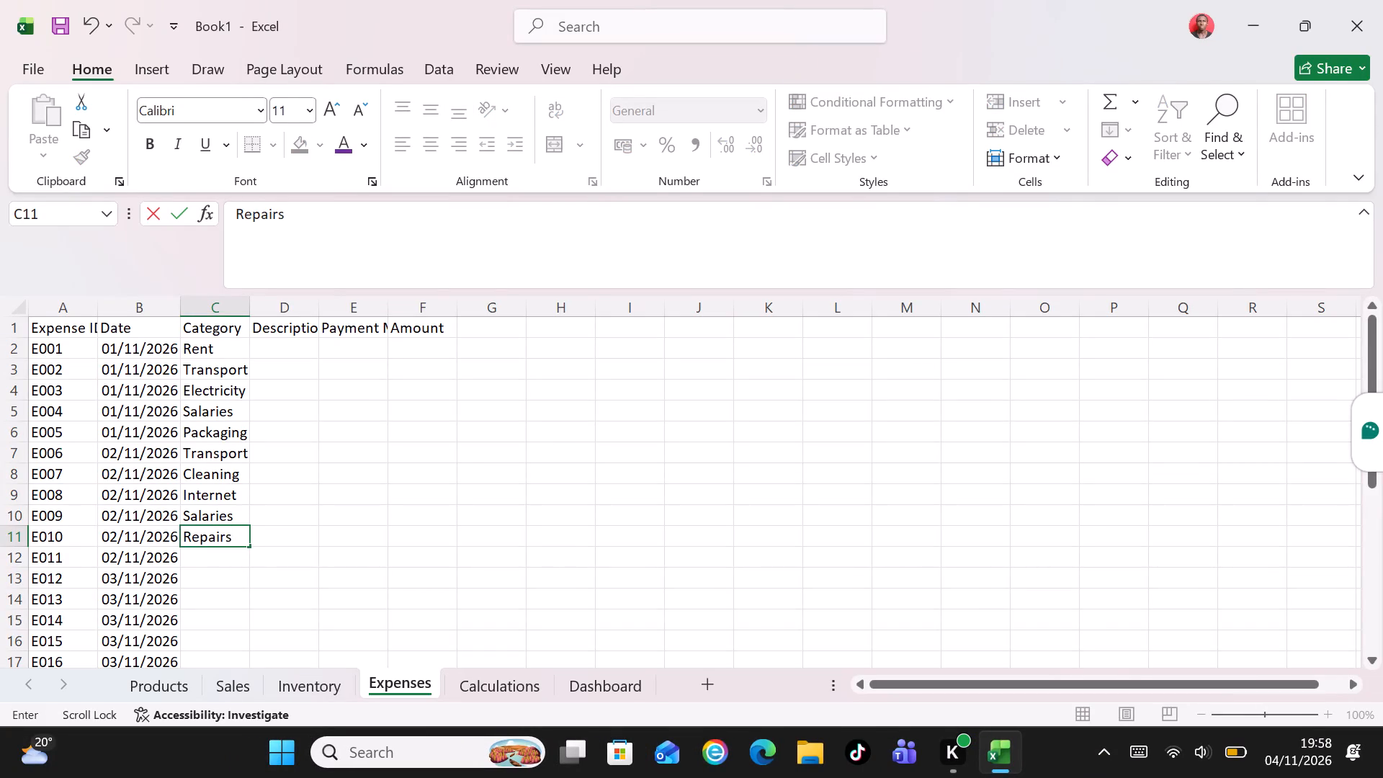
key("Return")
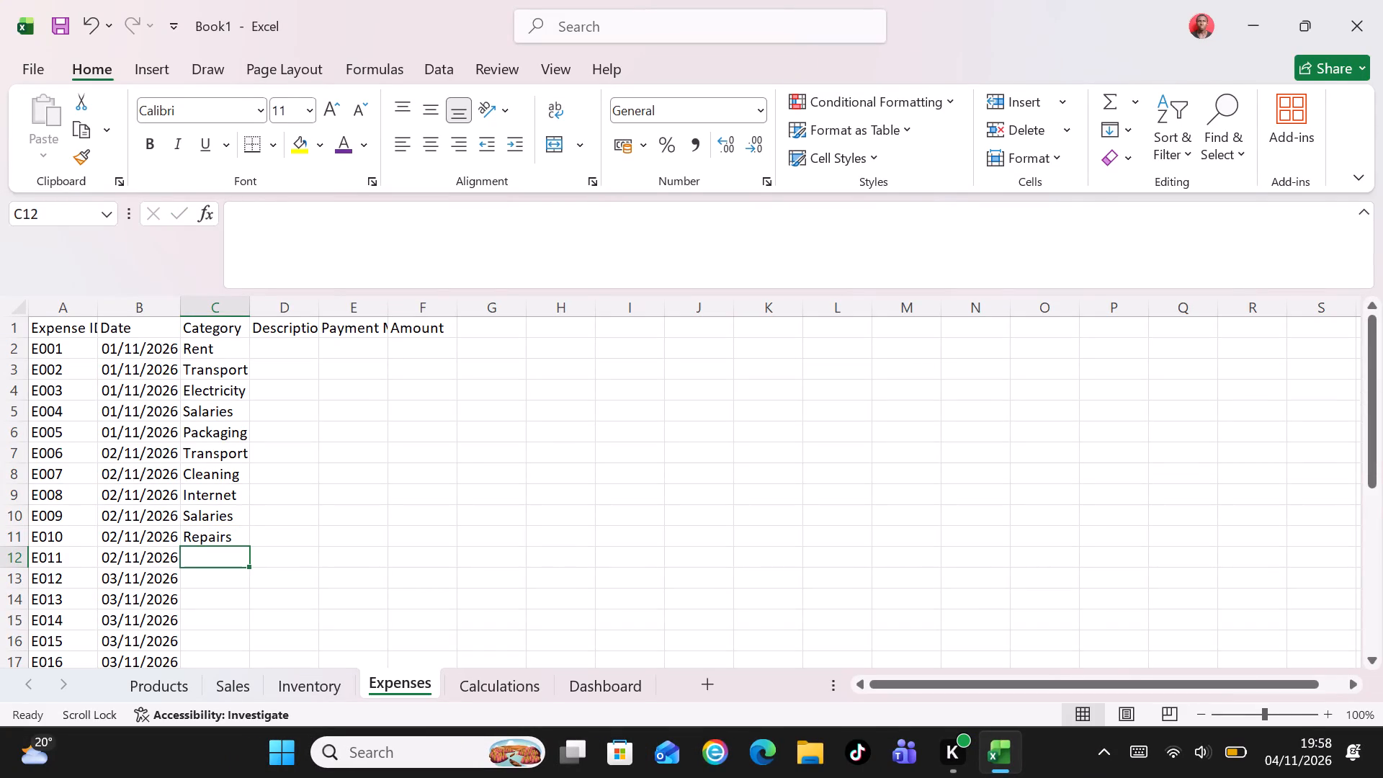
key("shift+p")
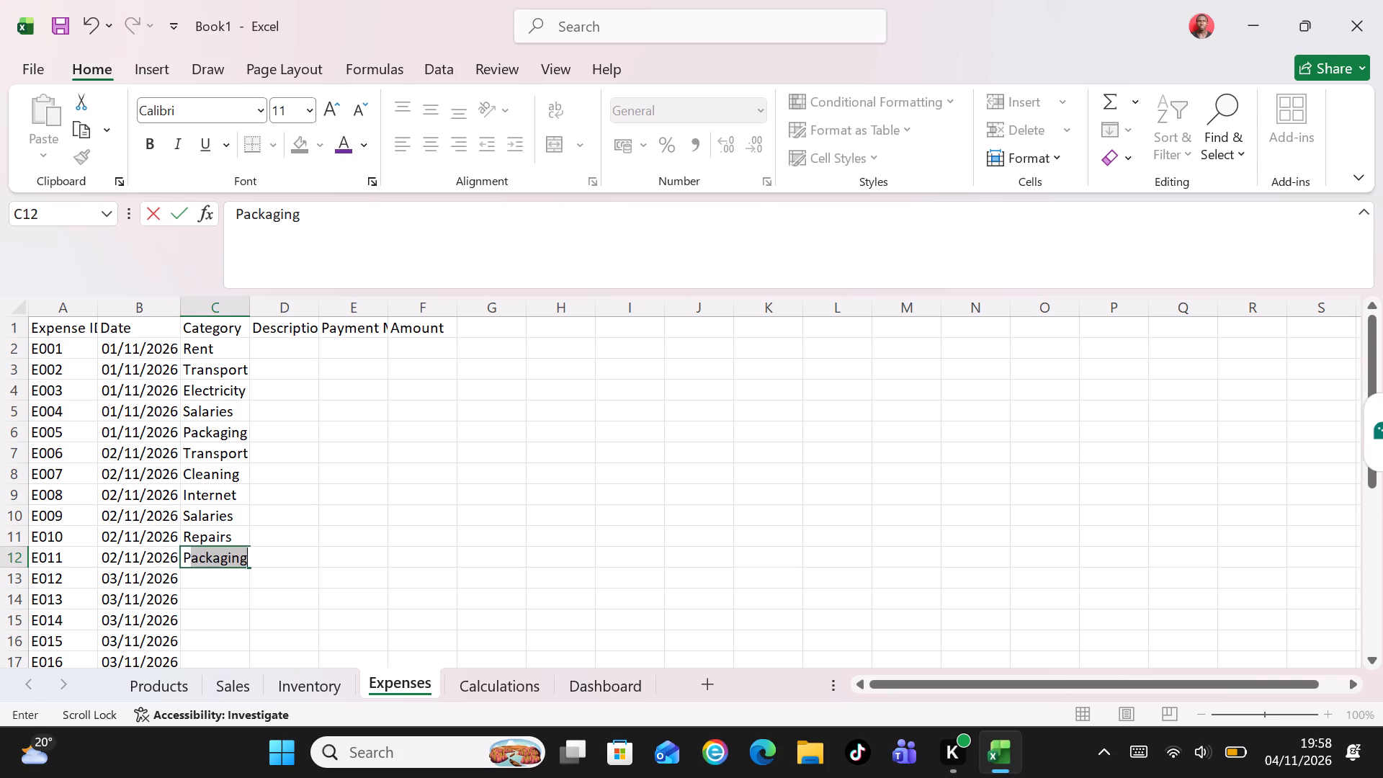
key("Return")
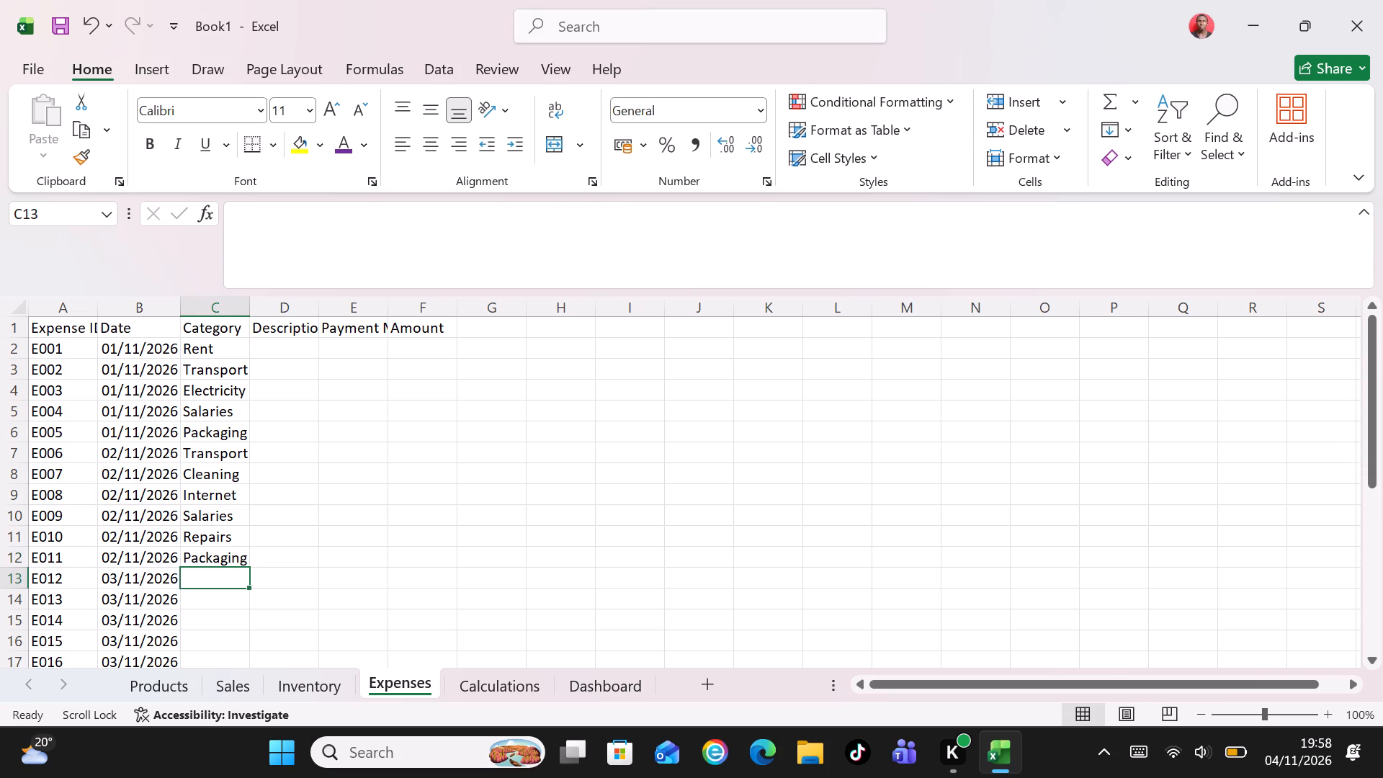
key("t")
key("Return")
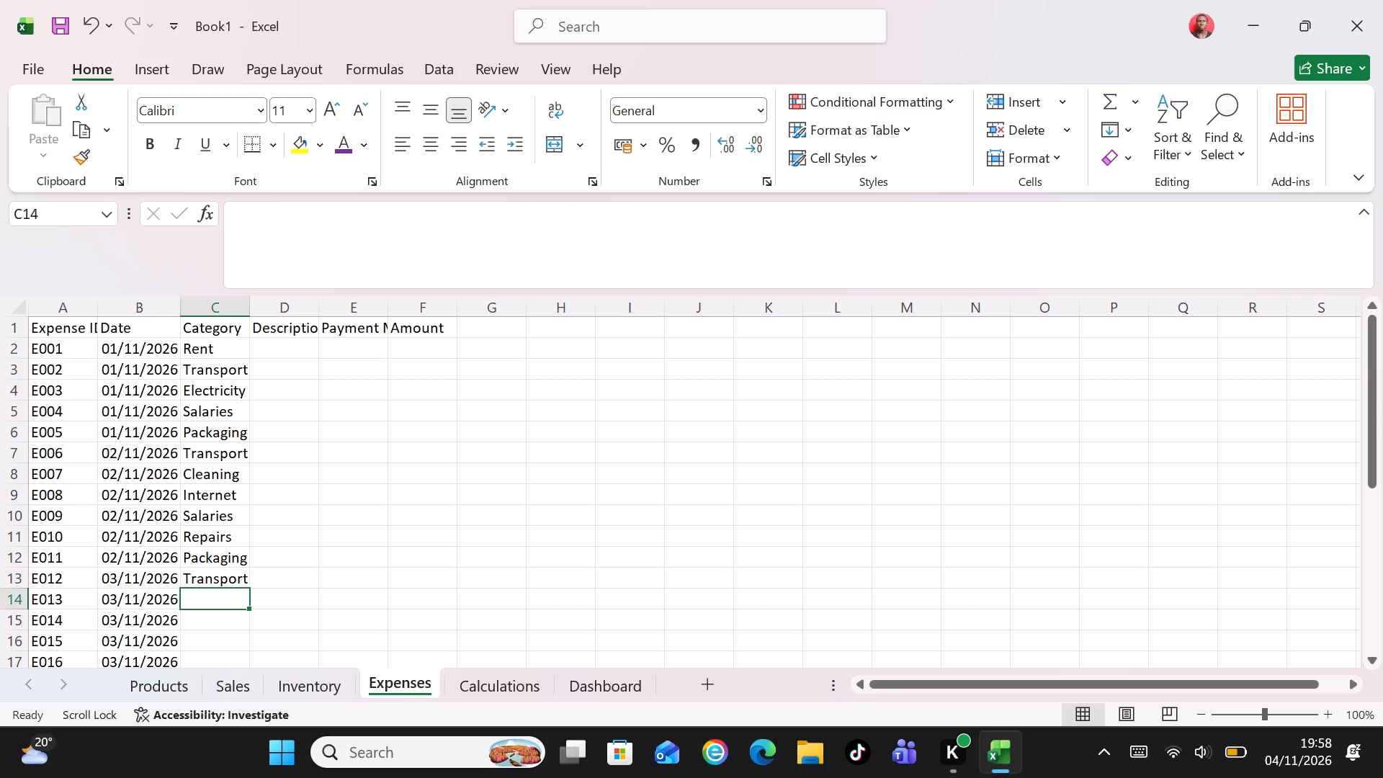
type("Wa")
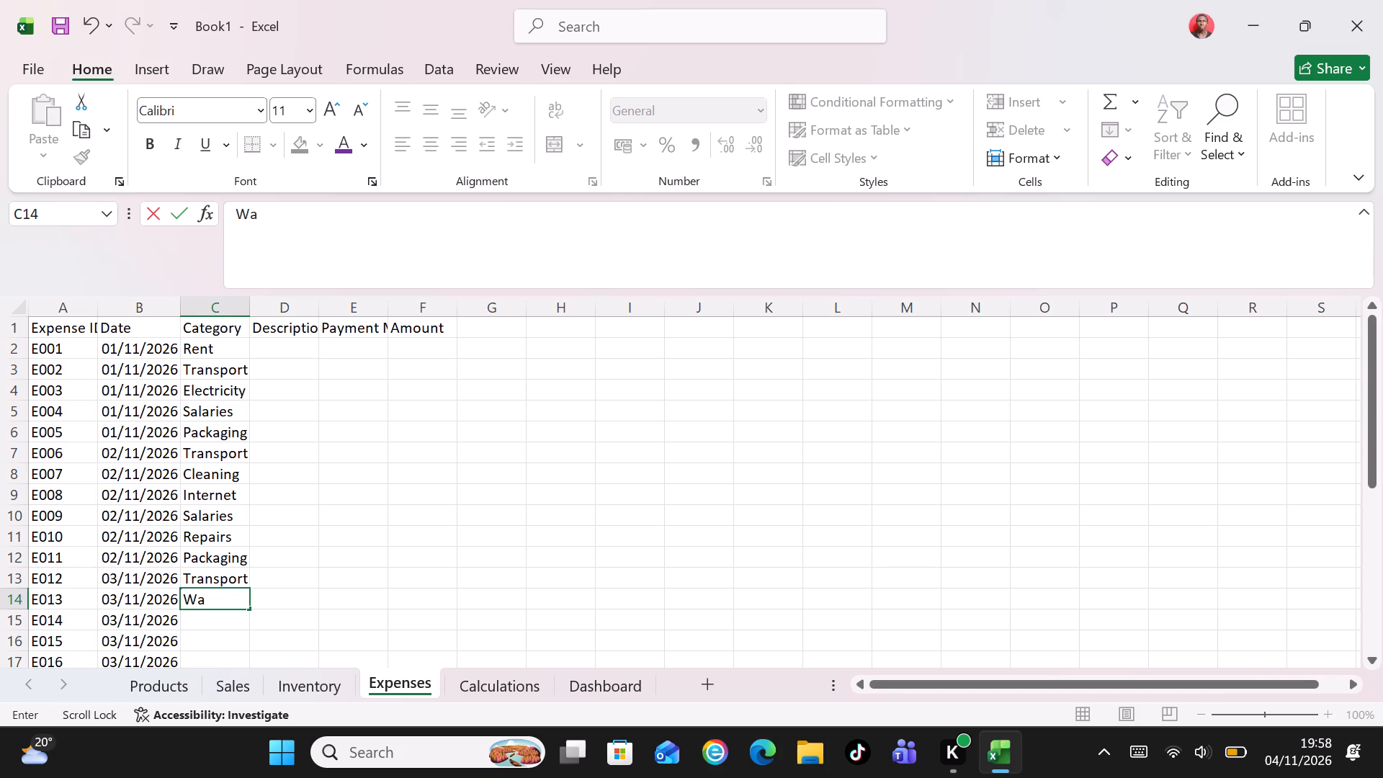
type("ter")
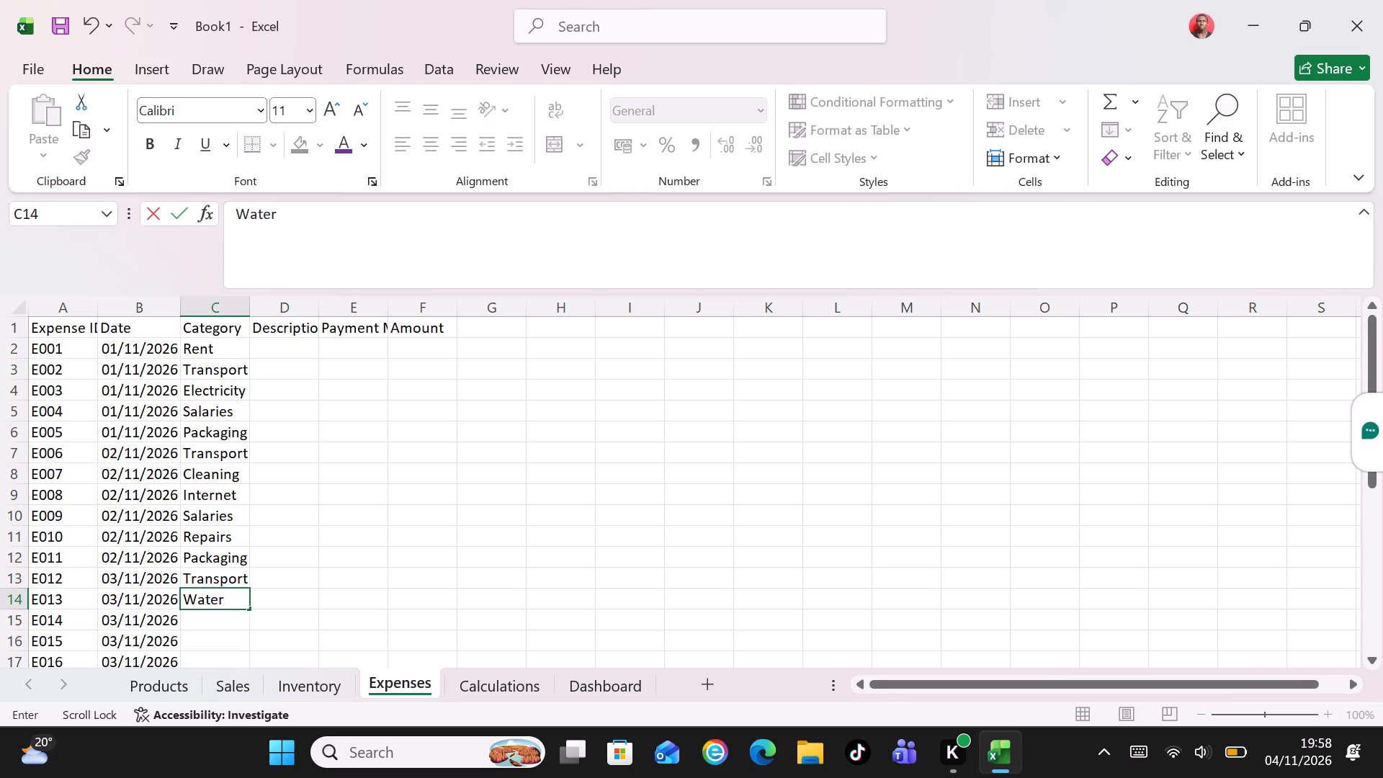
key("Return")
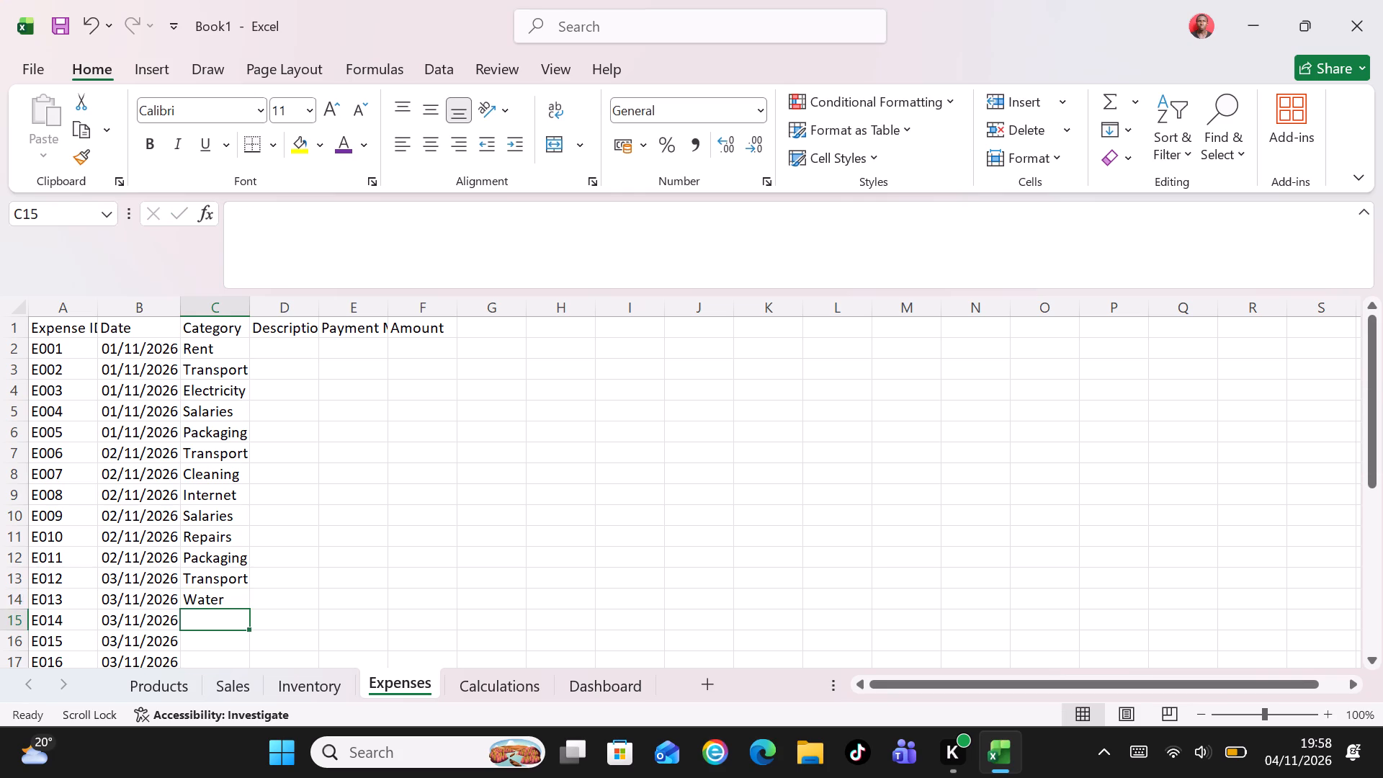
Enter the categories for expenses E014 to E017 as Marketing, Salaries, Cleaning and Electricity.
type("Marketing")
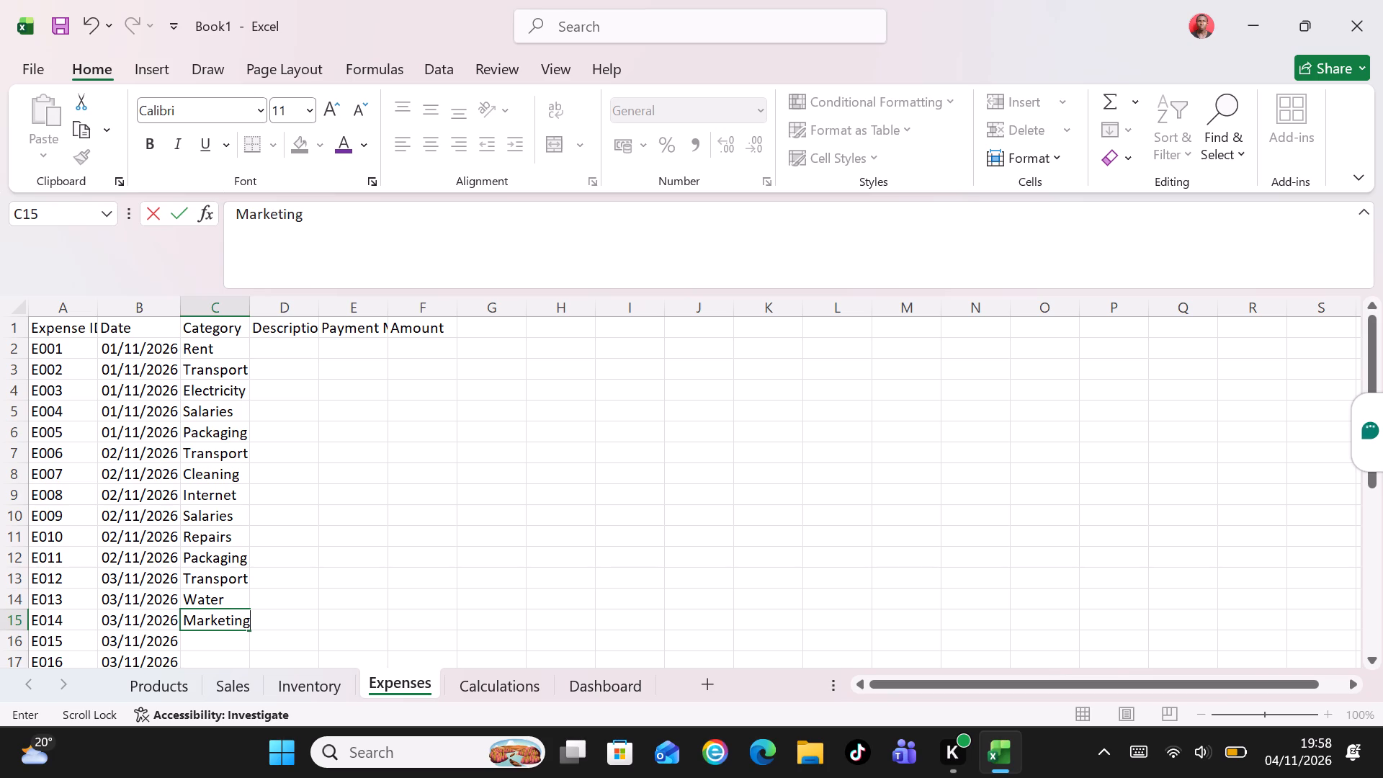
key("Return")
key("s")
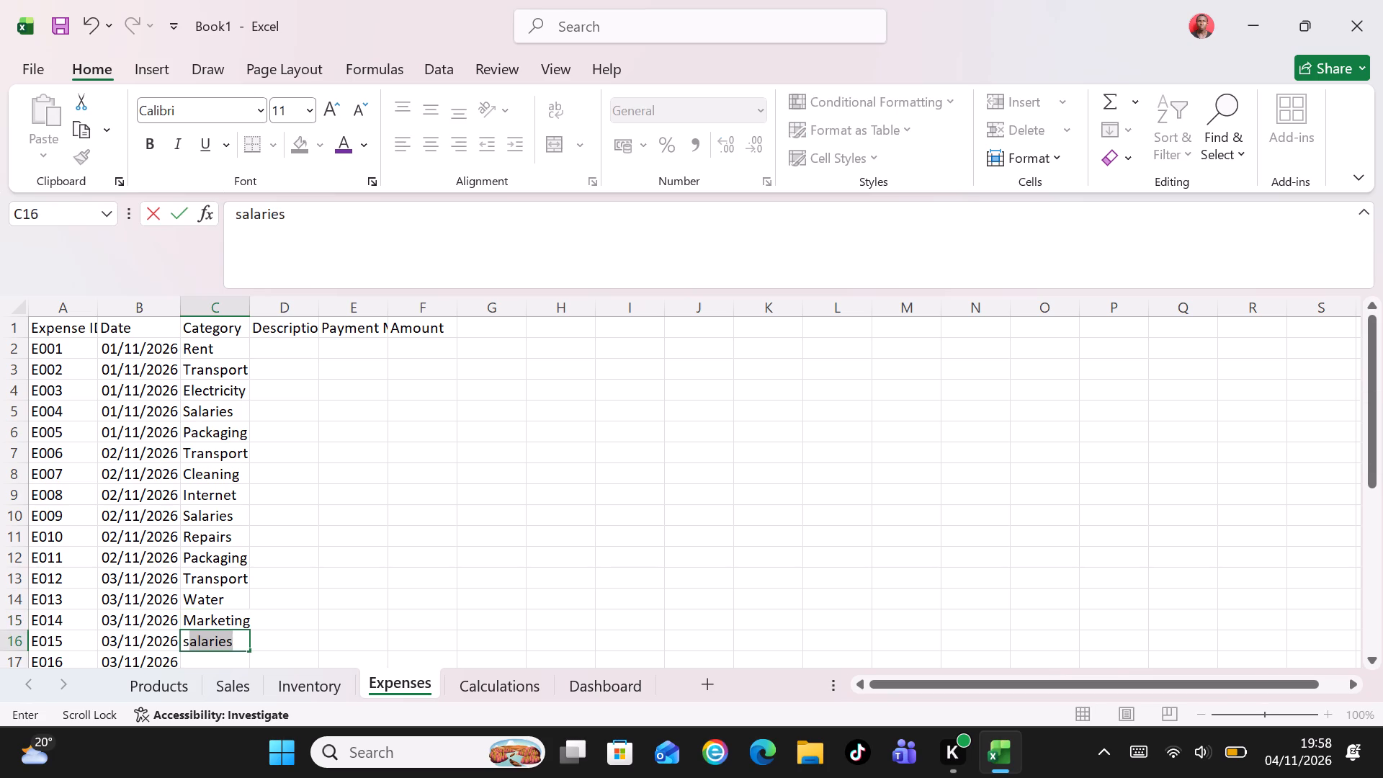
key("Return")
key("c")
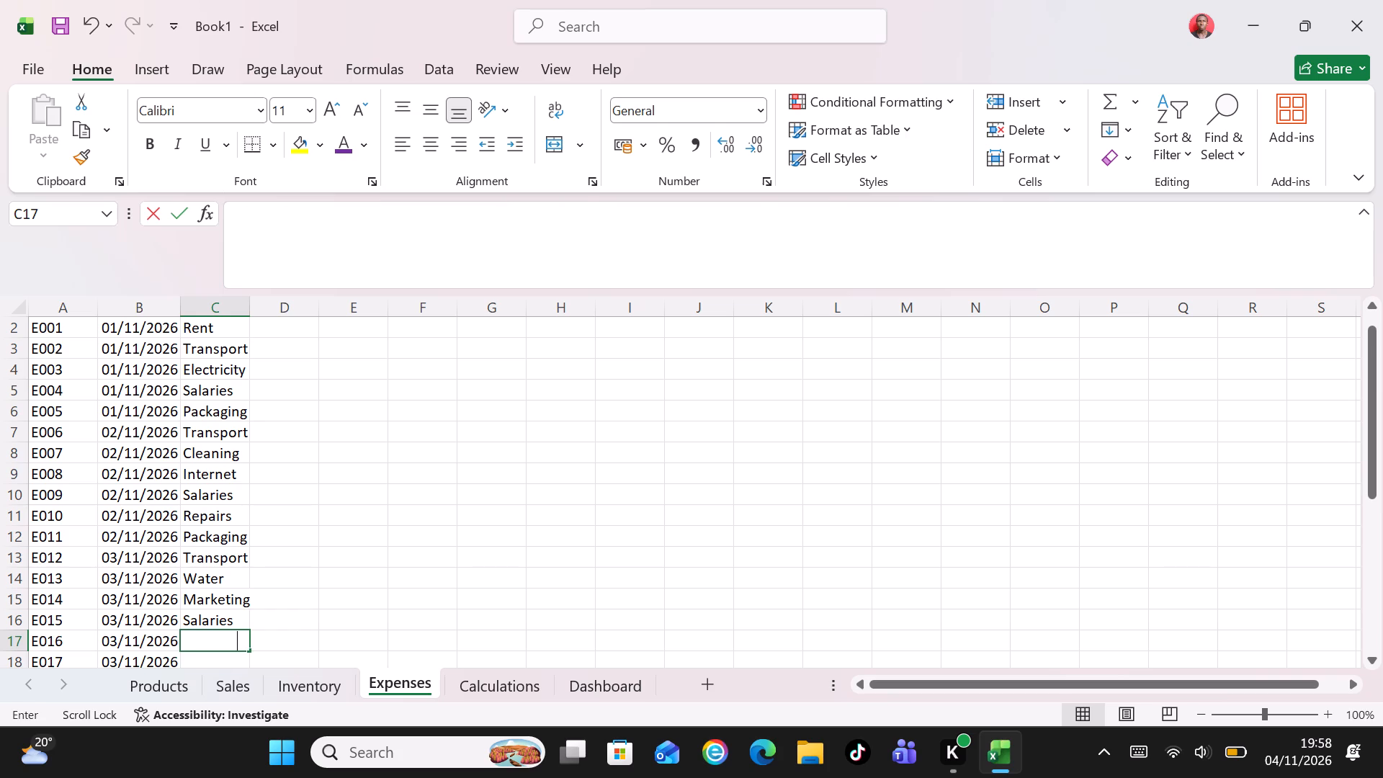
key("Return")
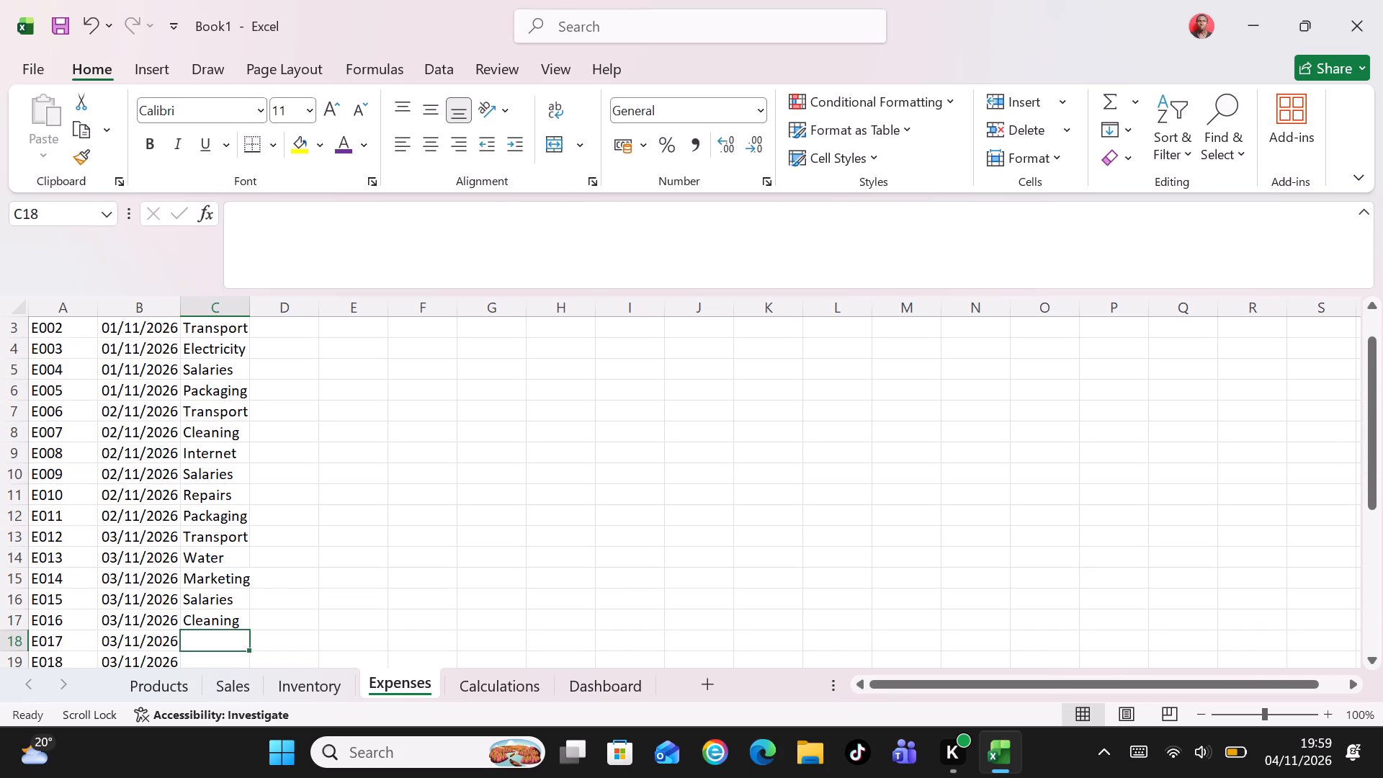
key("shift+e")
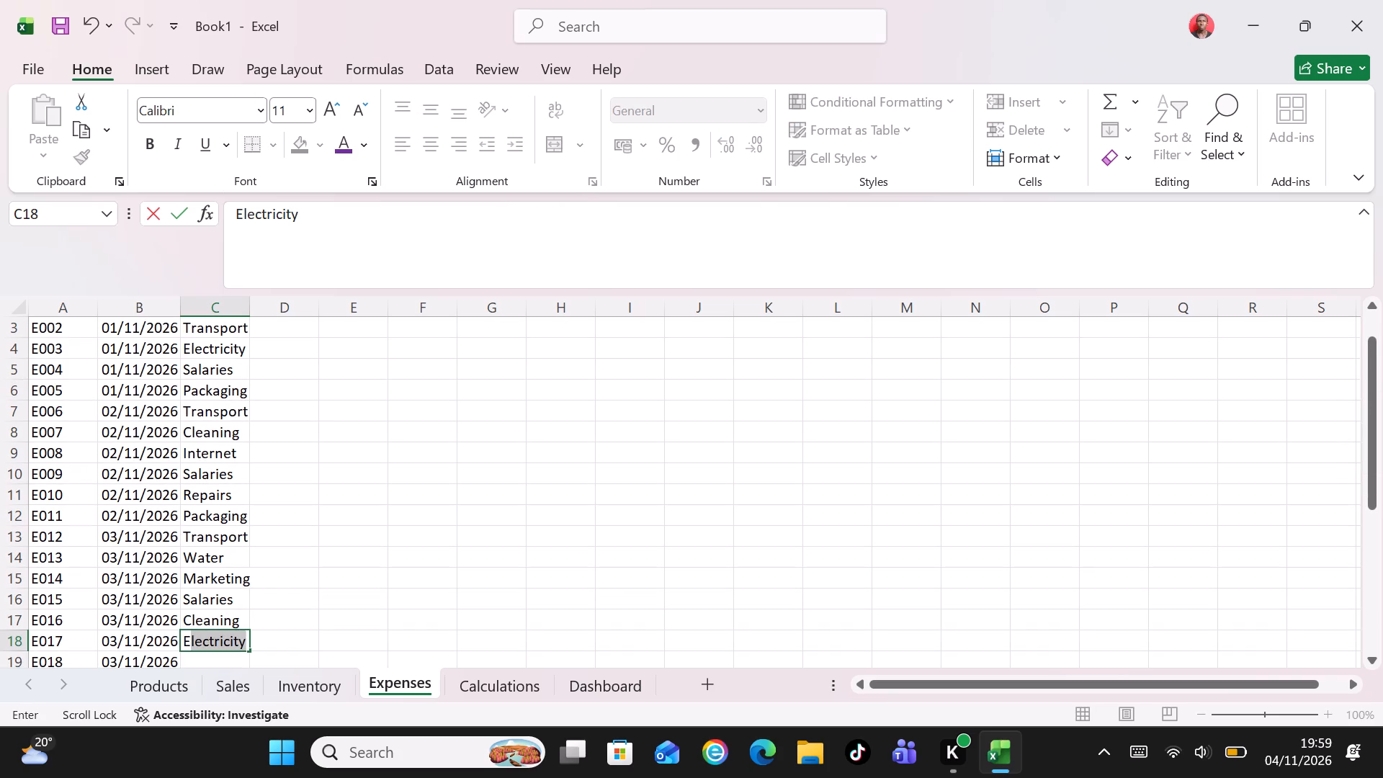
key("Return")
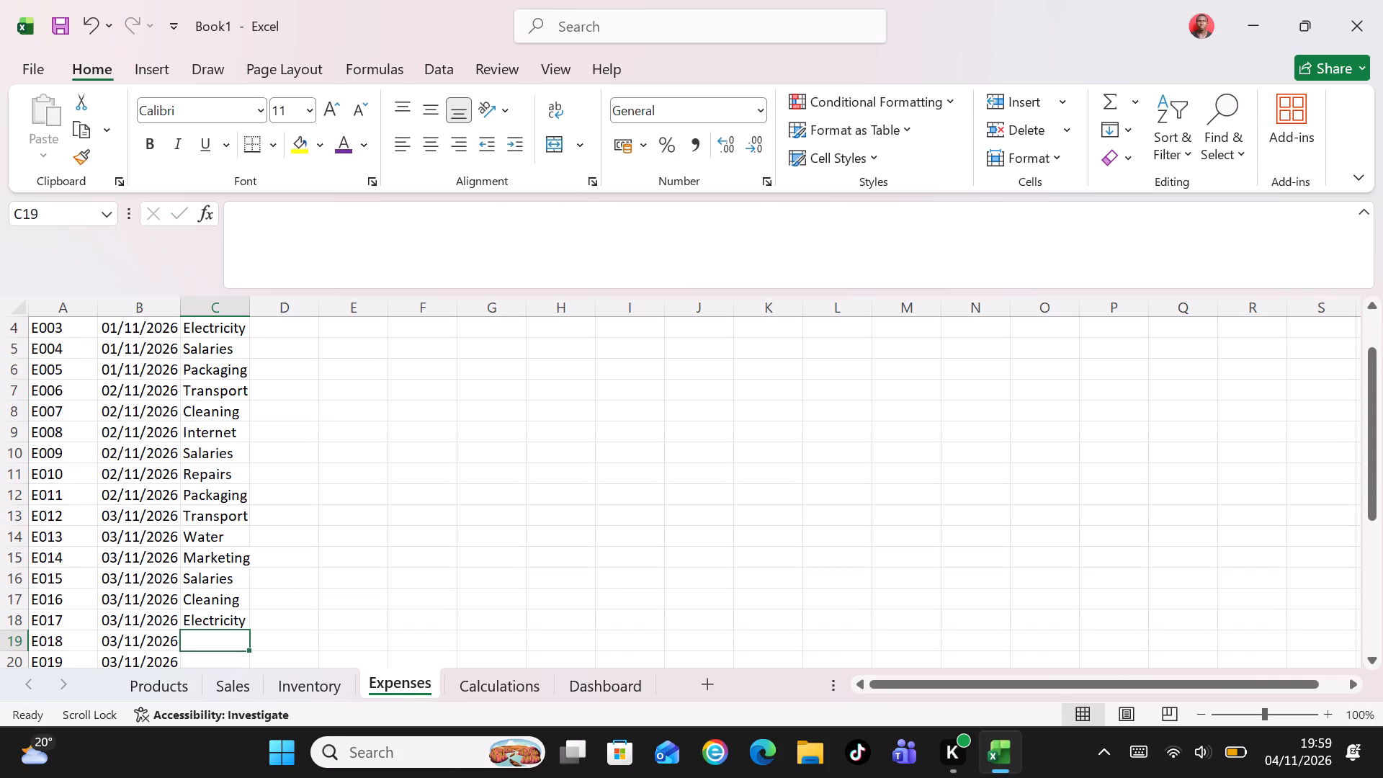
Enter the categories for expenses E018 to E021 as Transport, Repairs, Packaging and Salaries.
key("shift+t")
key("Return")
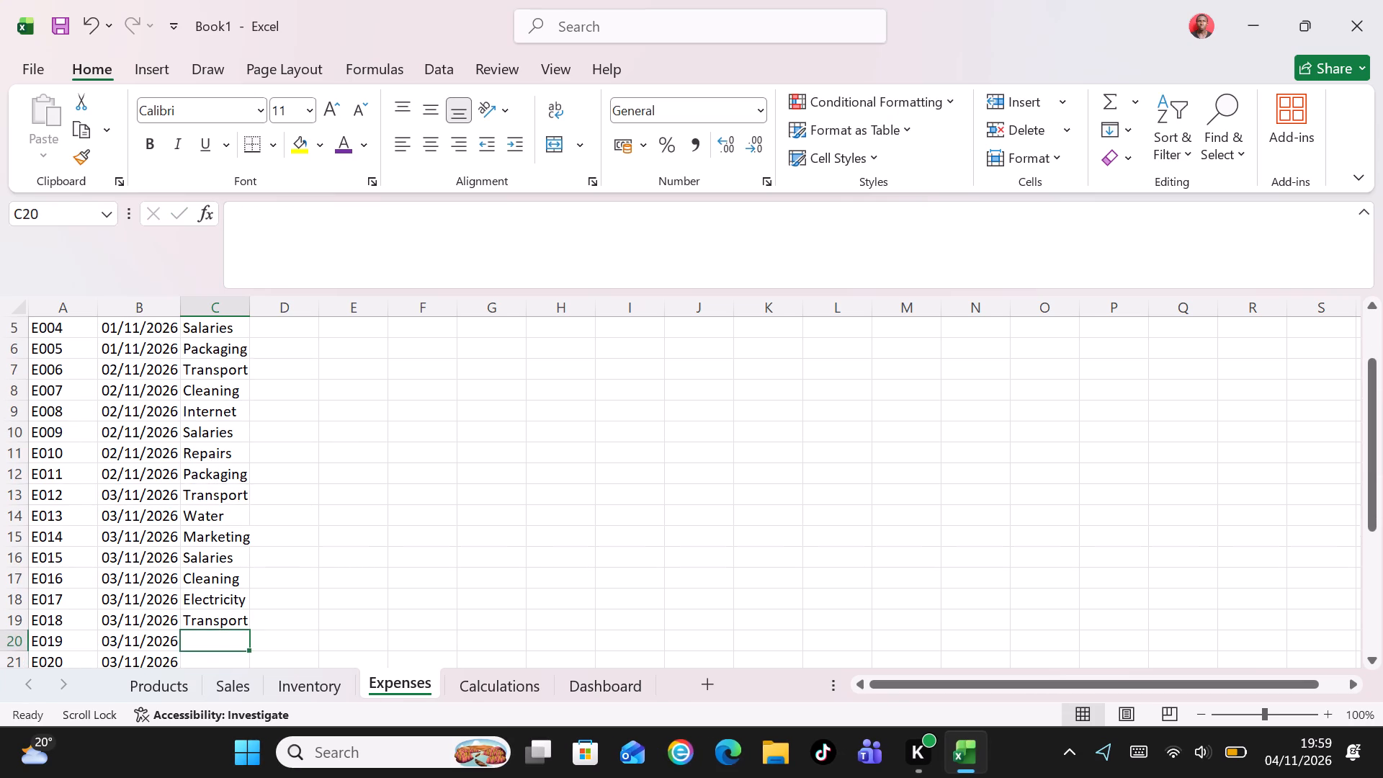
key("shift+r")
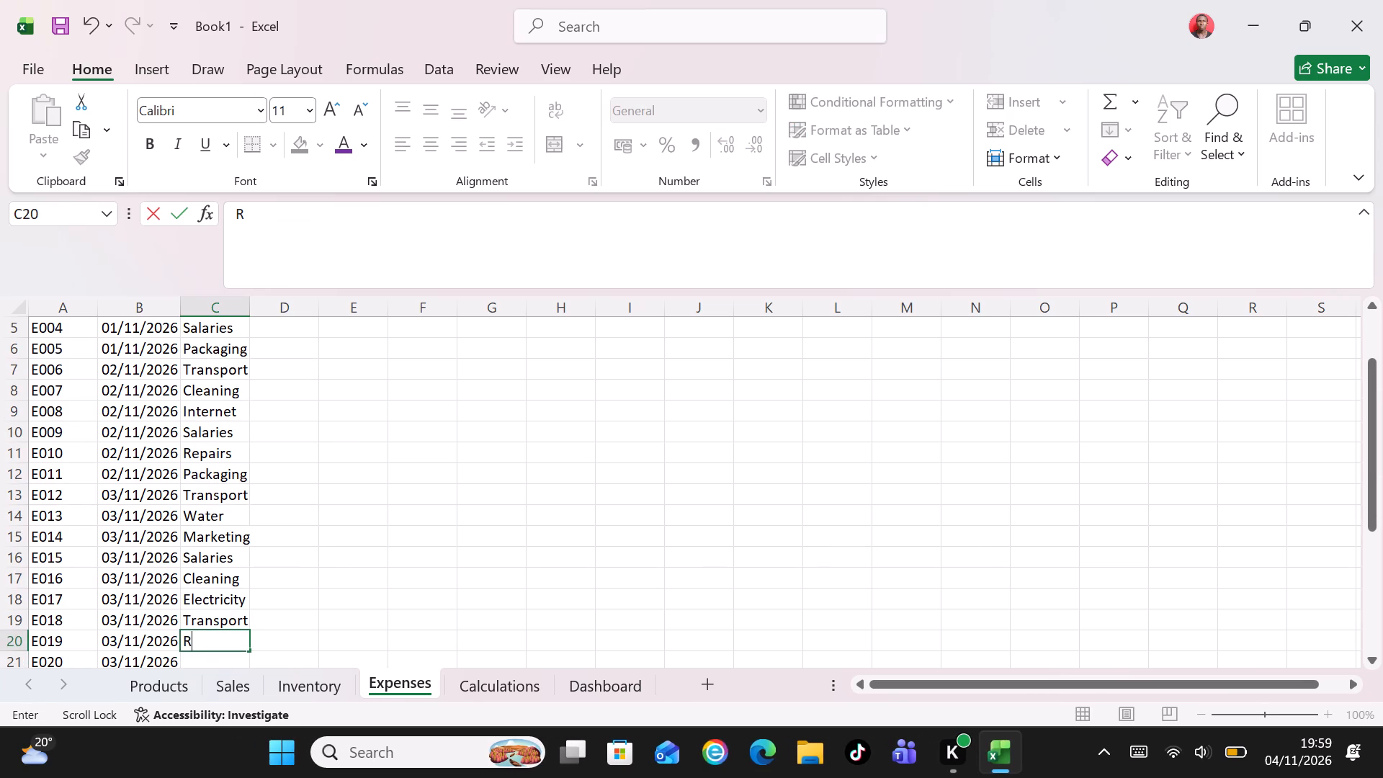
key("e")
key("p")
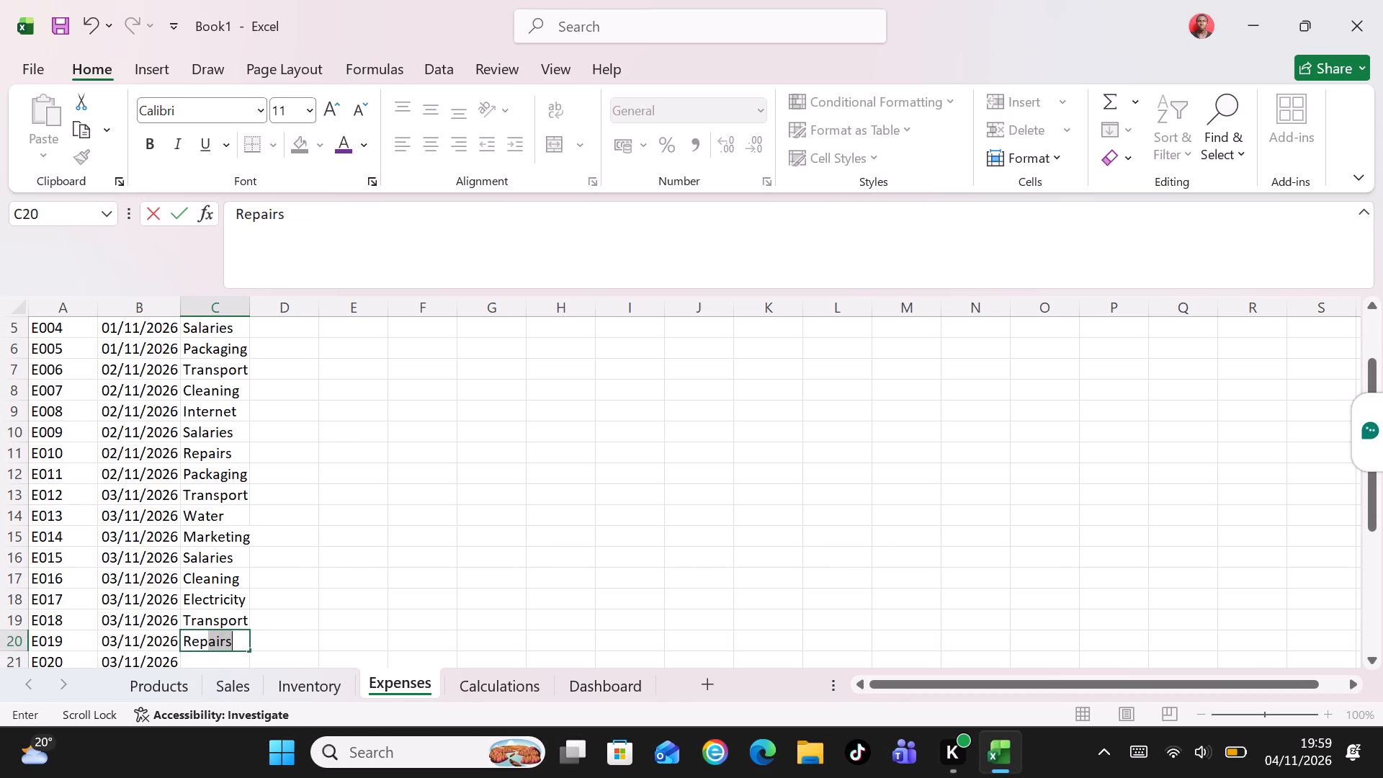
key("Return")
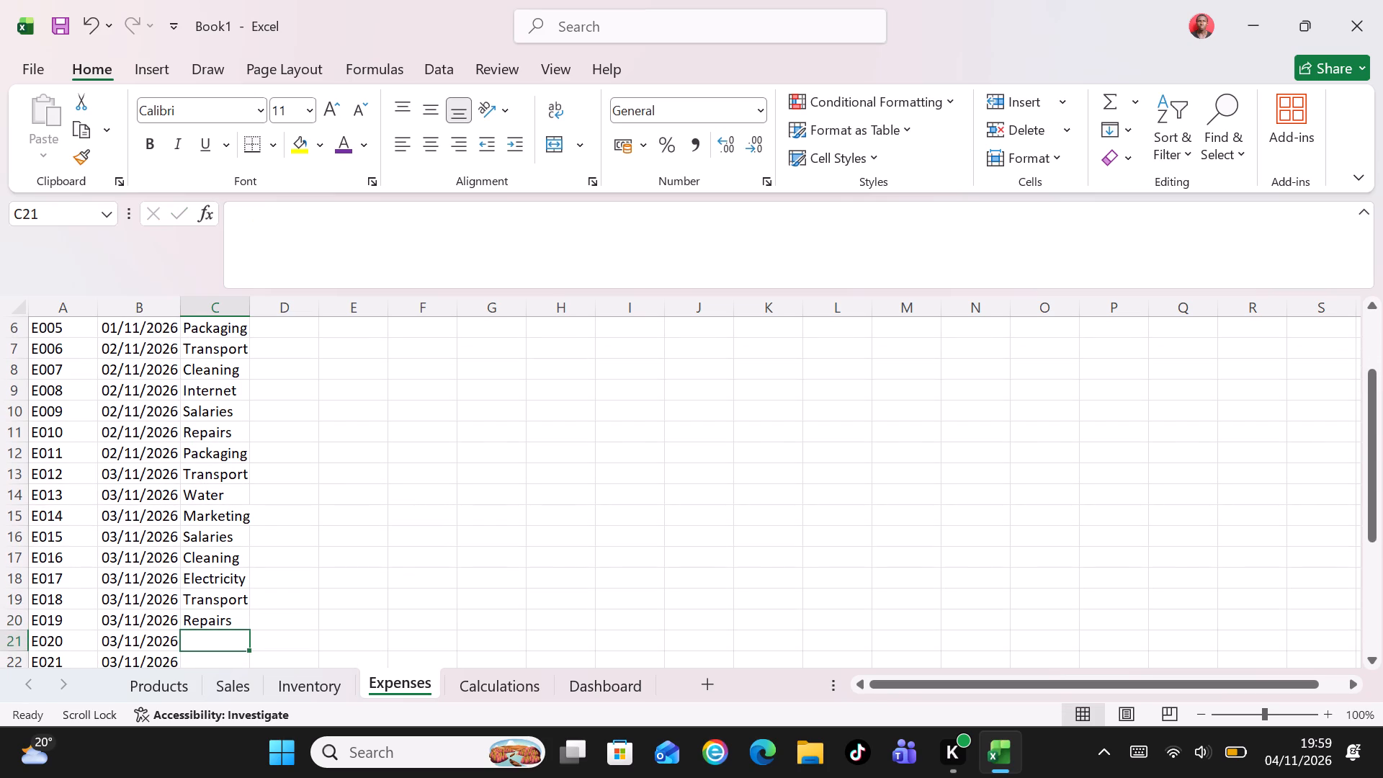
key("shift+p")
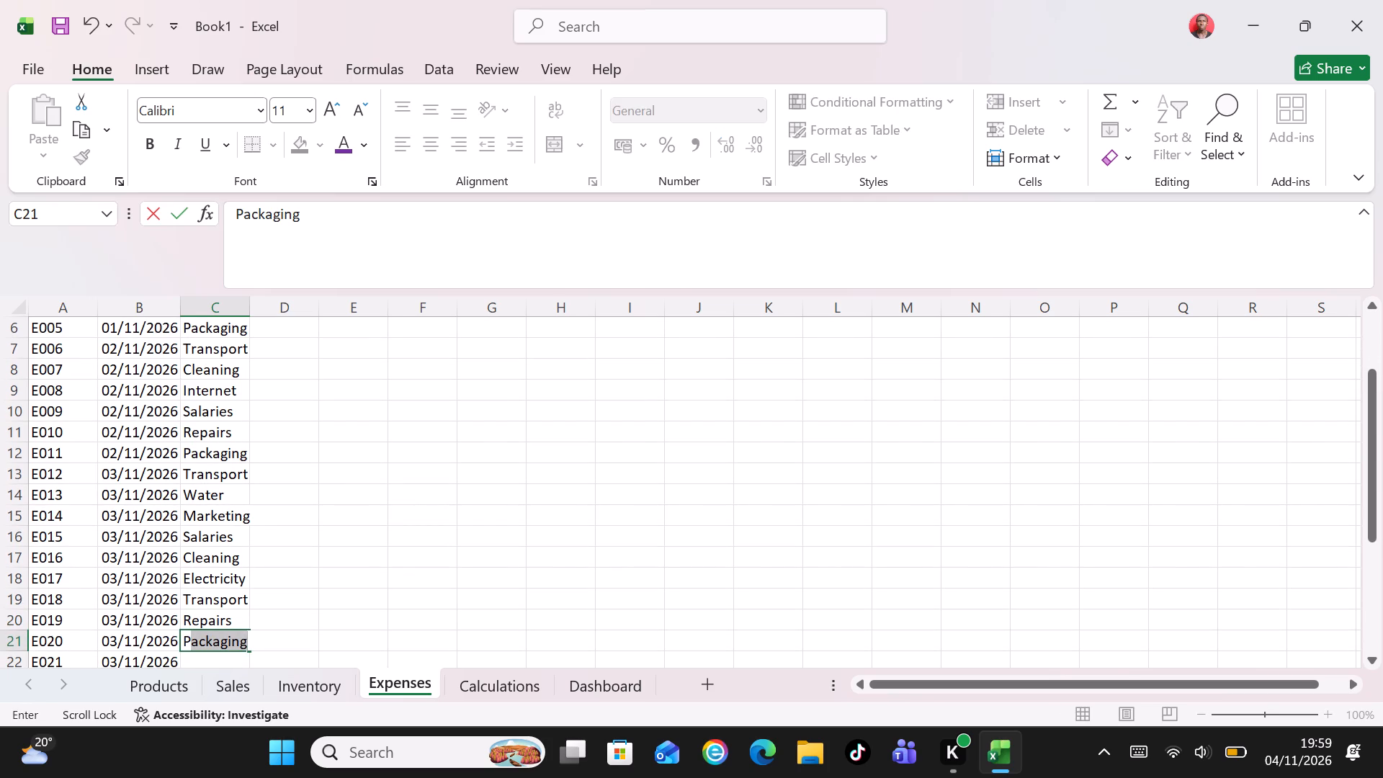
key("Return")
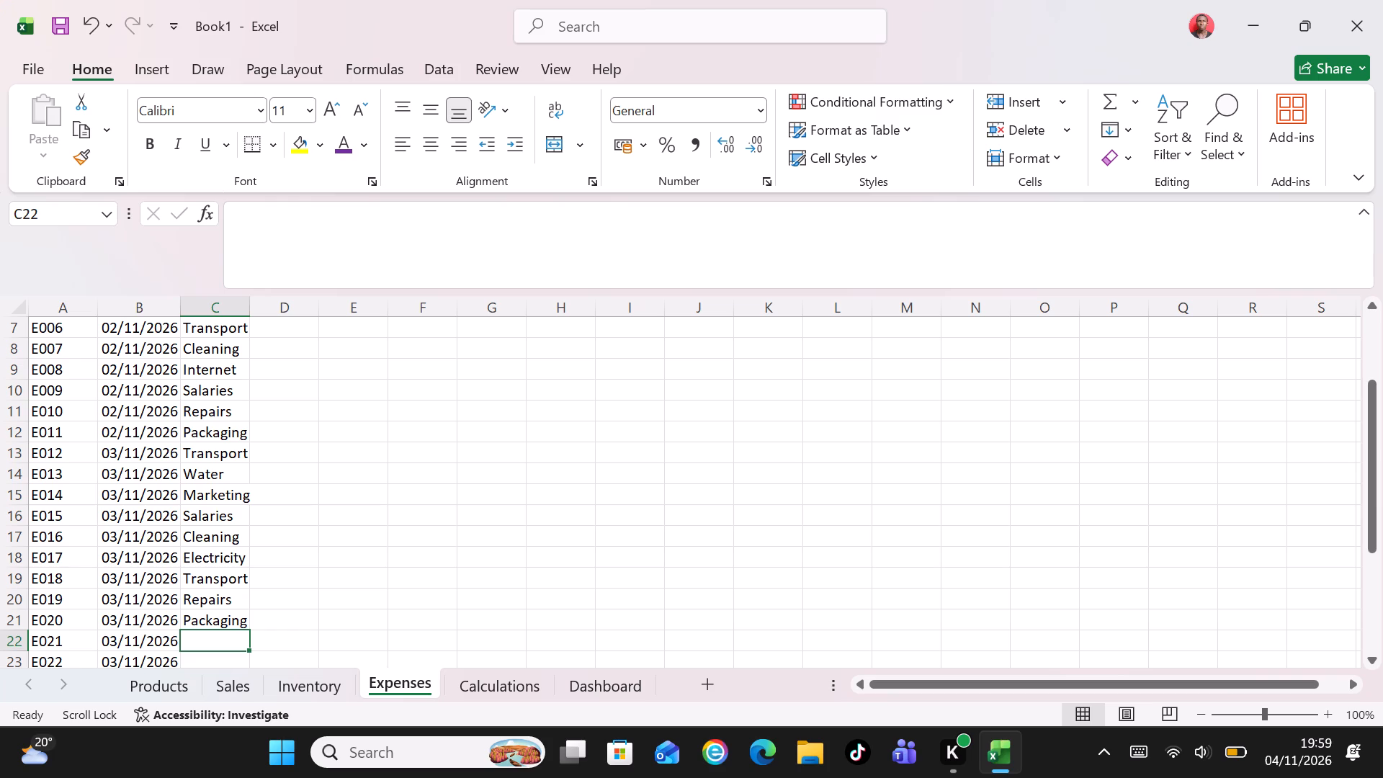
type("Sa")
key("Return")
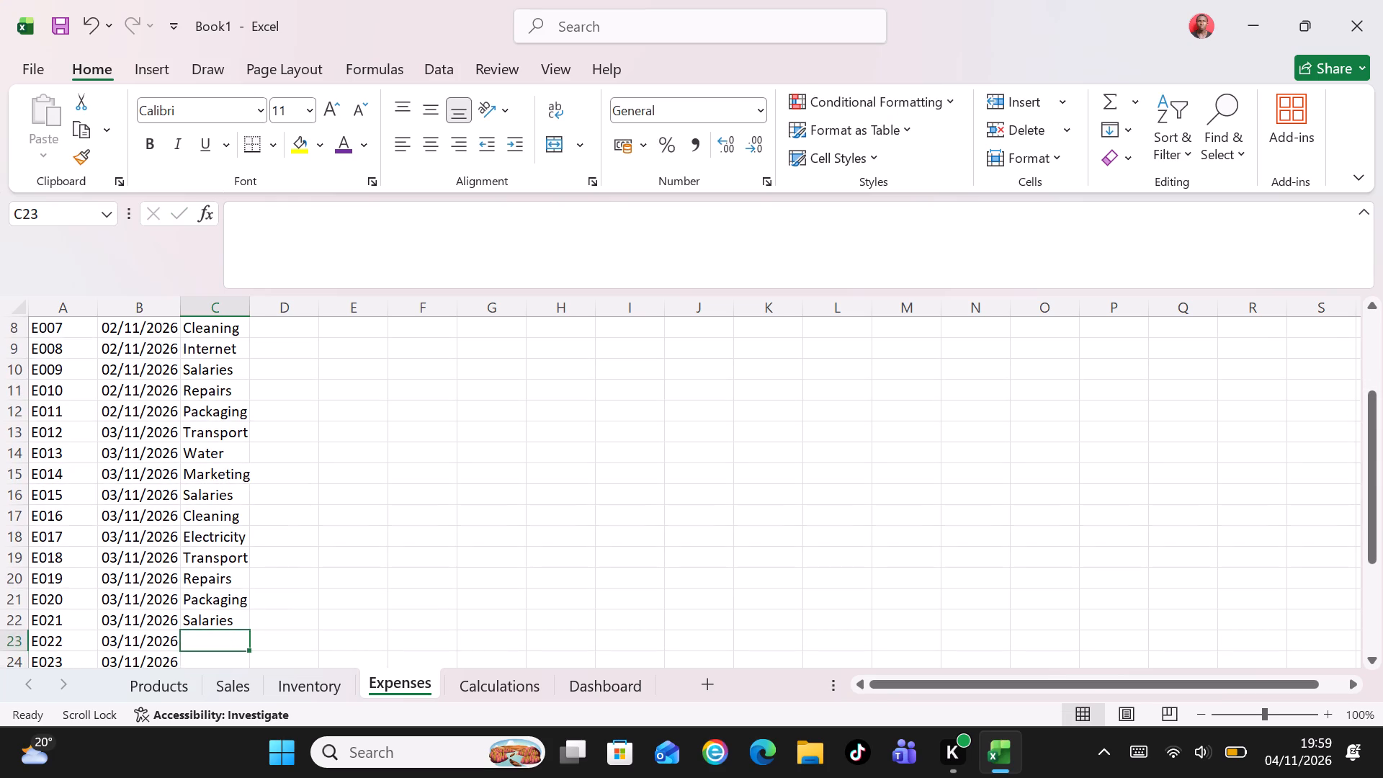
Enter the categories for expenses E022 to E025 as Marketing, Water, Internet and Transport.
key("shift+m")
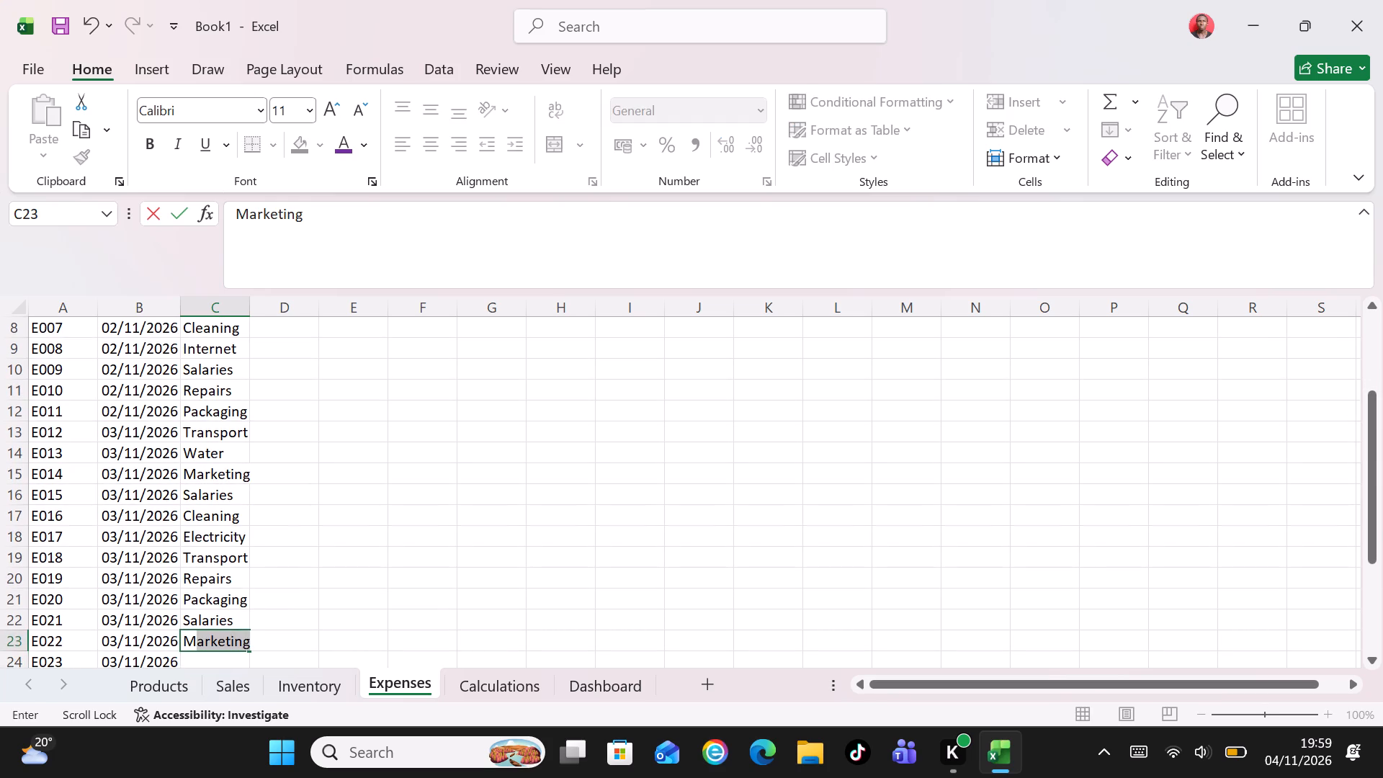
key("Return")
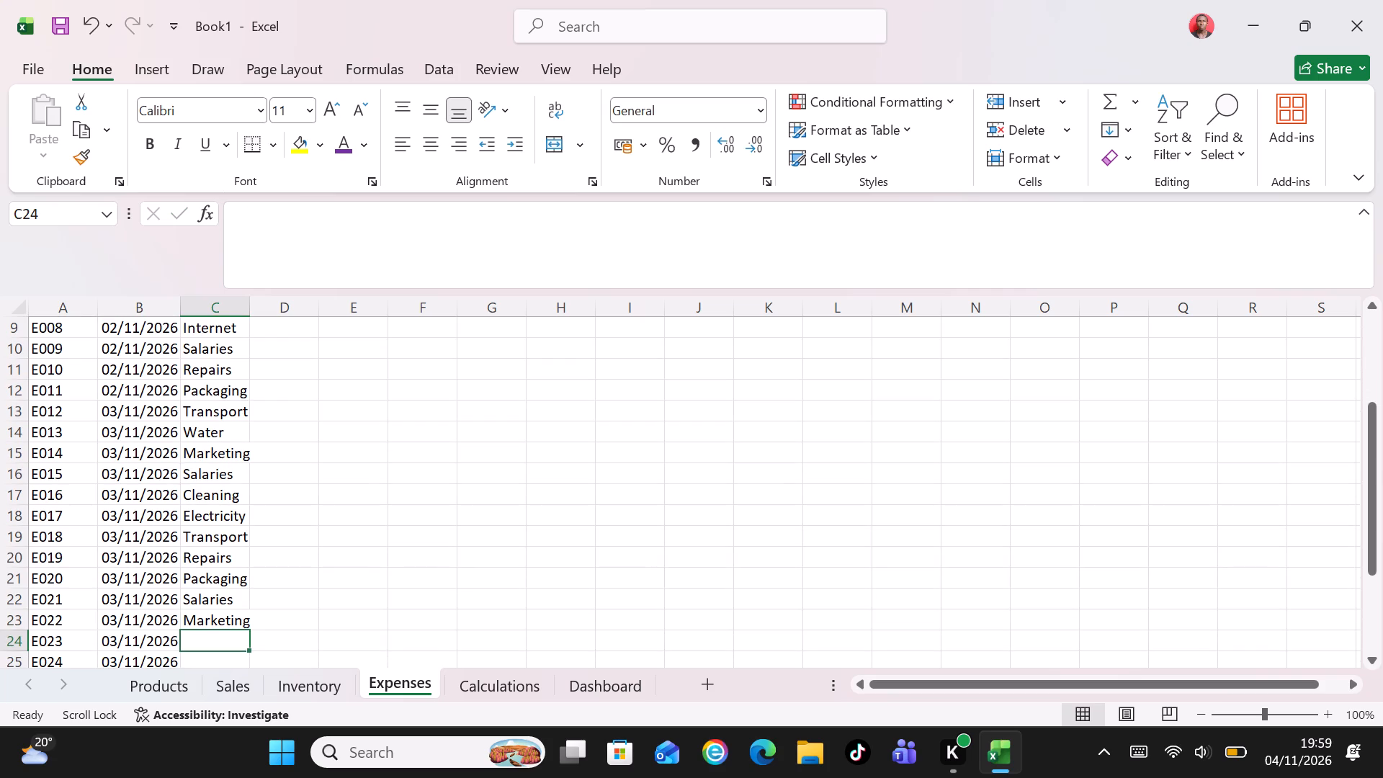
key("shift+w")
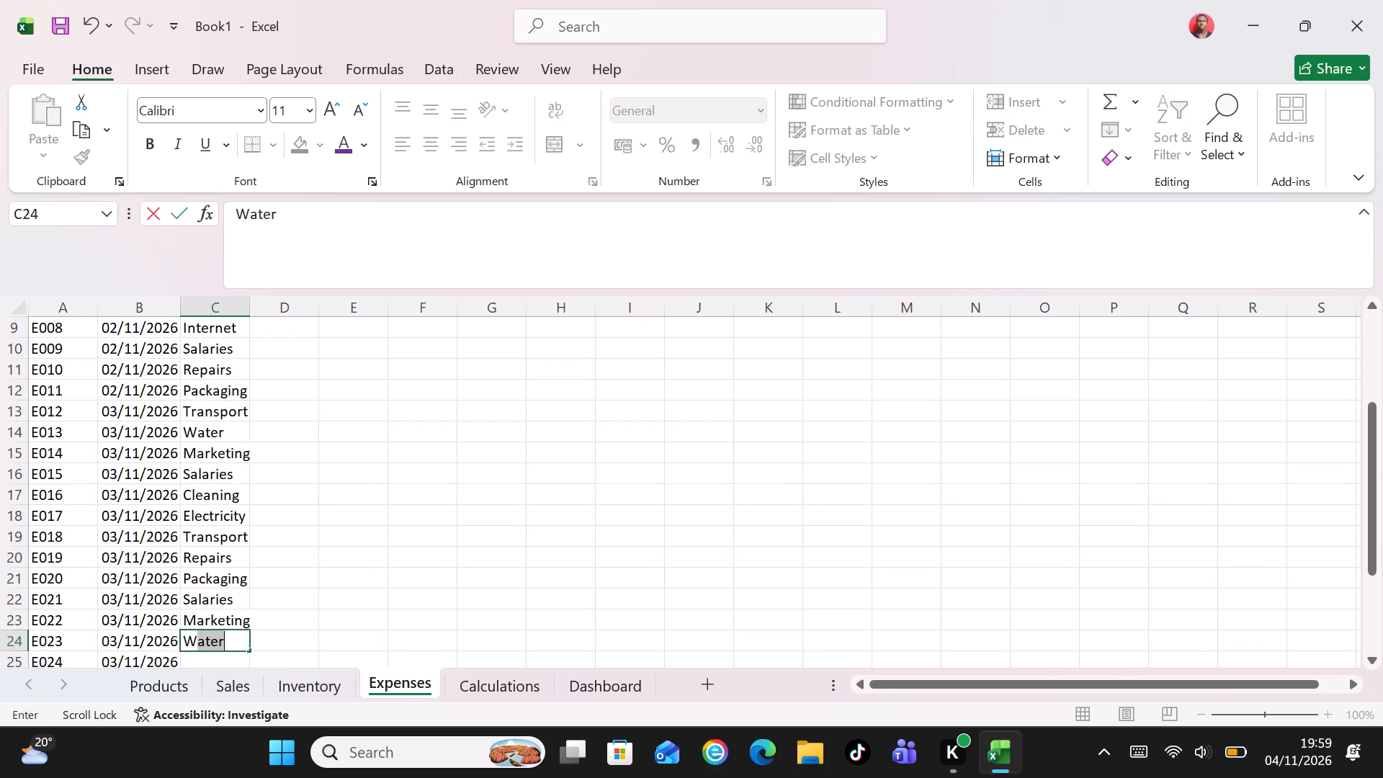
key("Return")
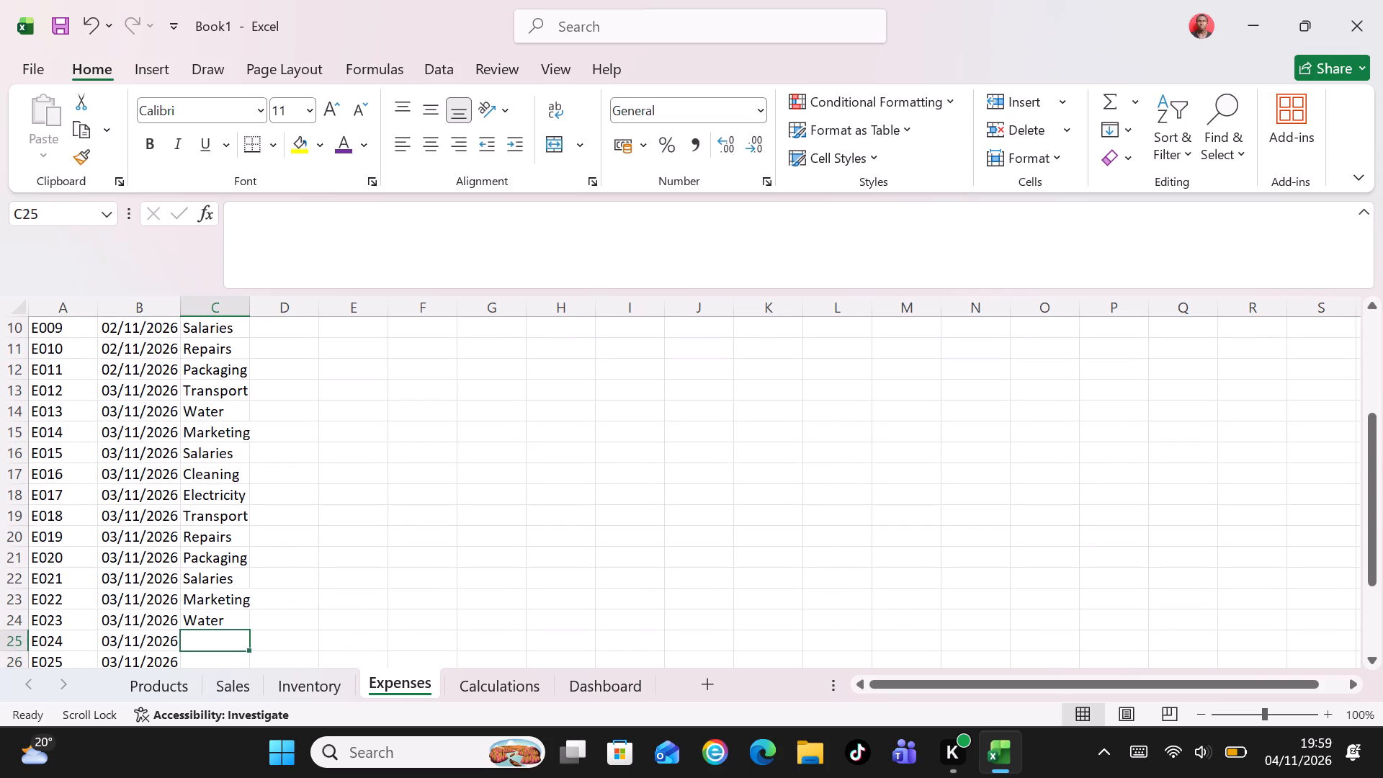
key("shift+i")
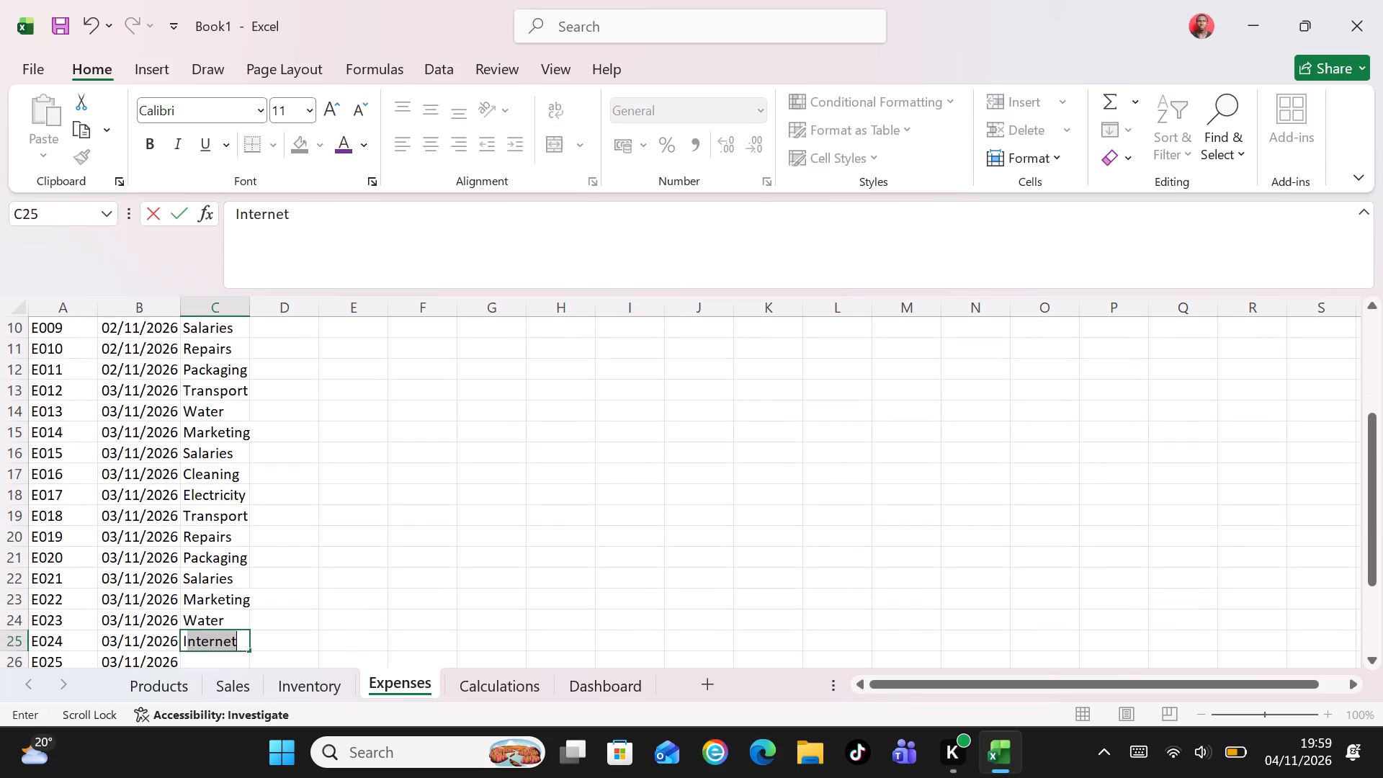
key("Return")
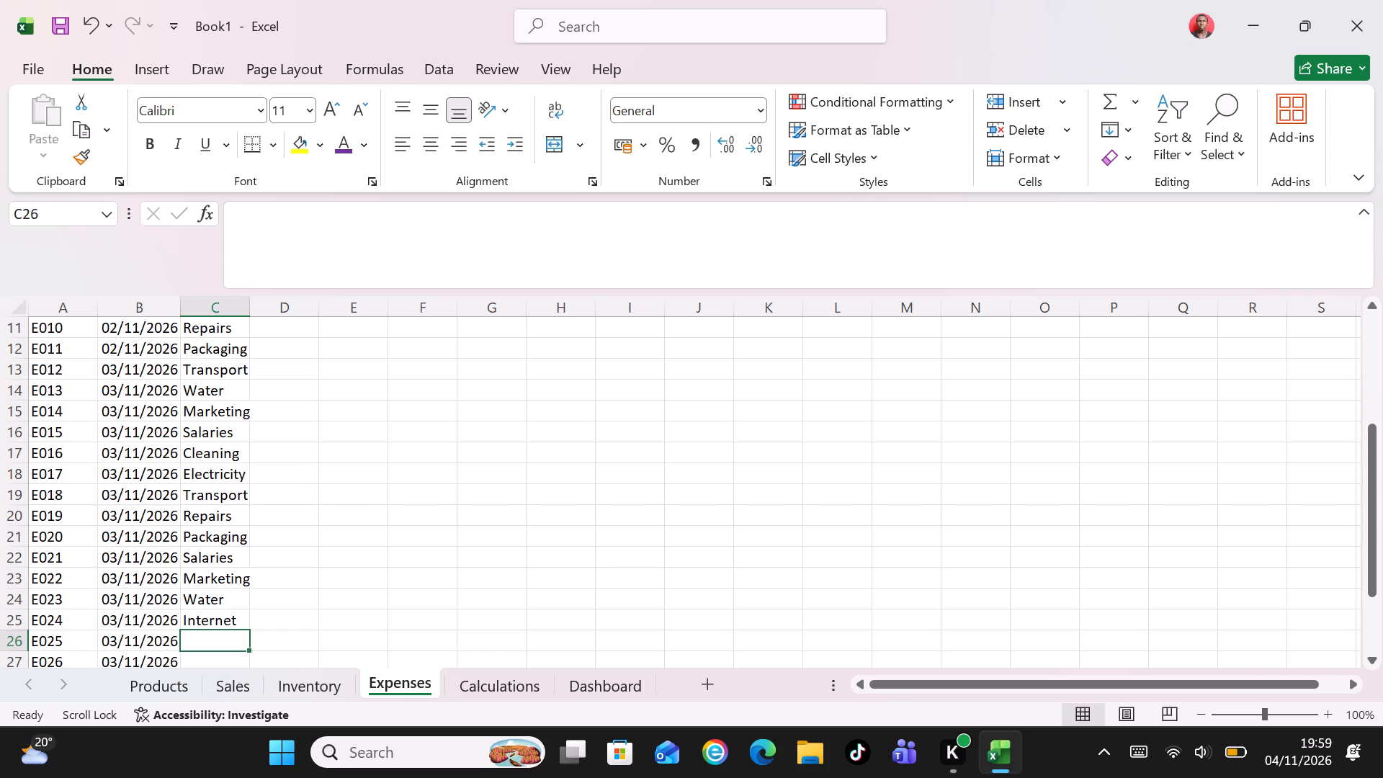
key("t")
key("Return")
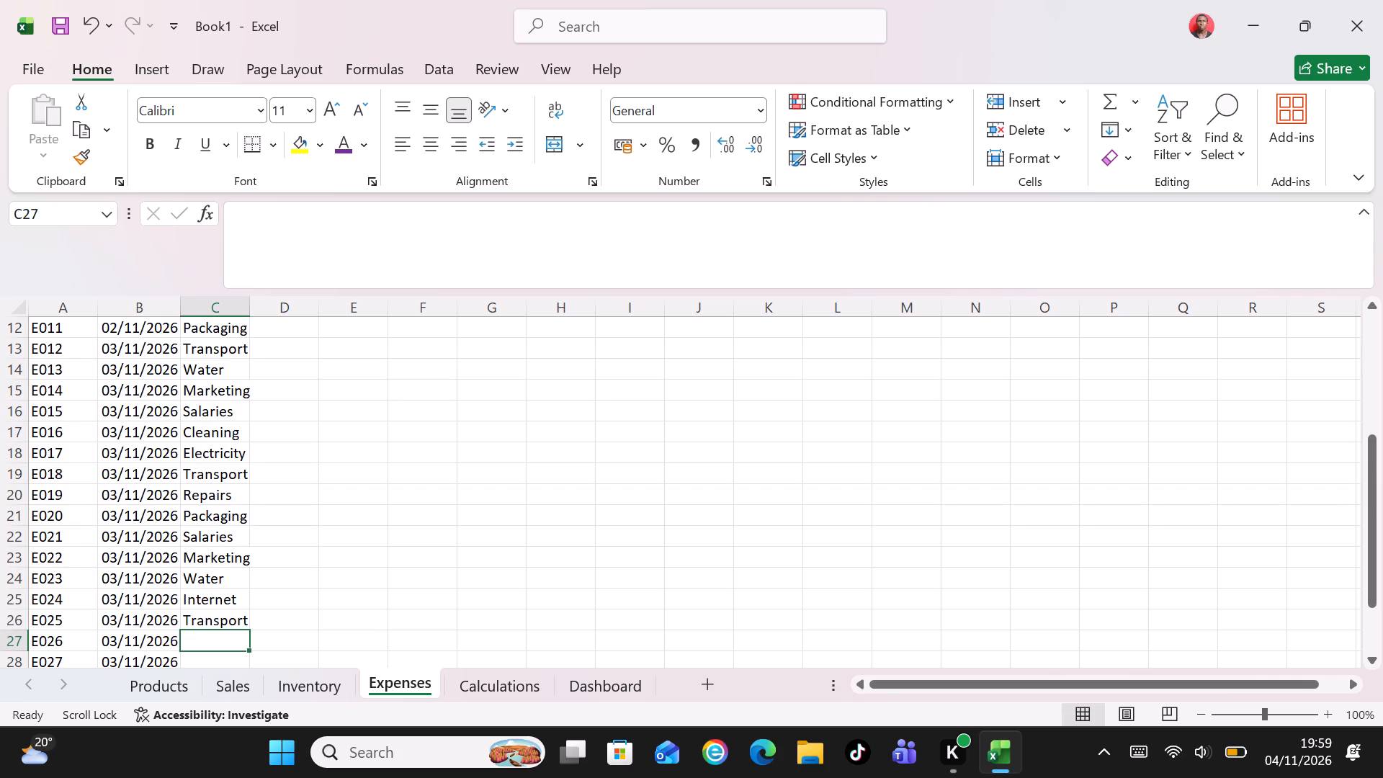
Enter the categories for expenses E026 to E030 as Cleaning, Repairs, Packaging, Salaries and Marketing.
key("shift+c")
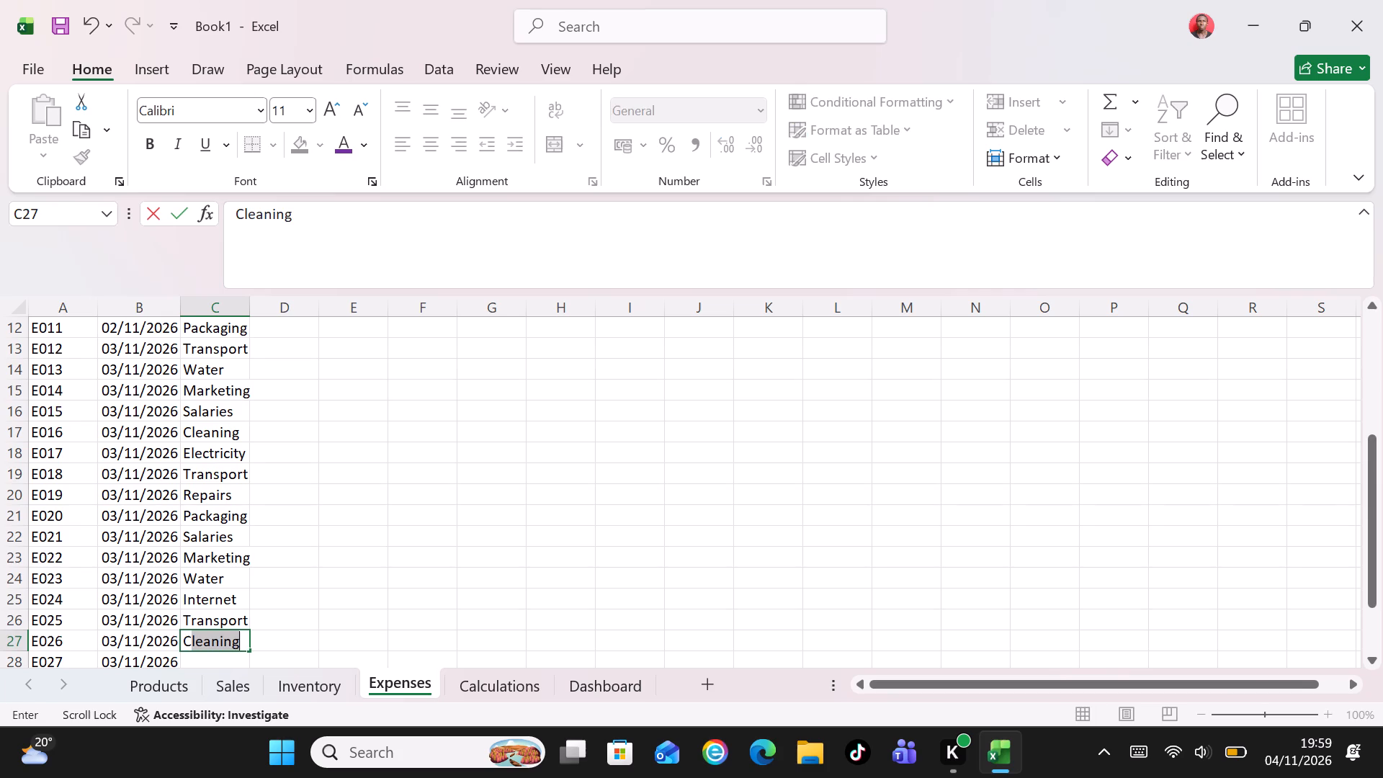
key("Return")
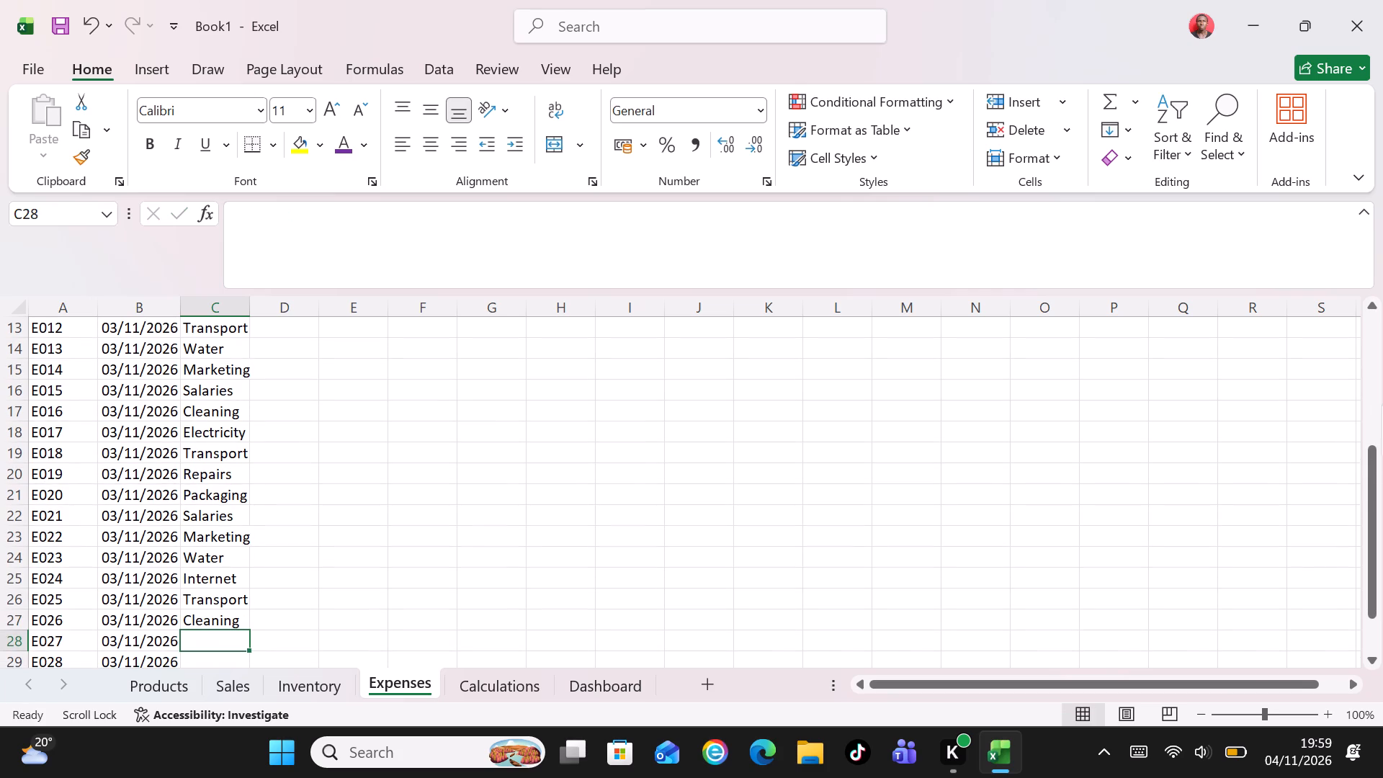
key("shift+r")
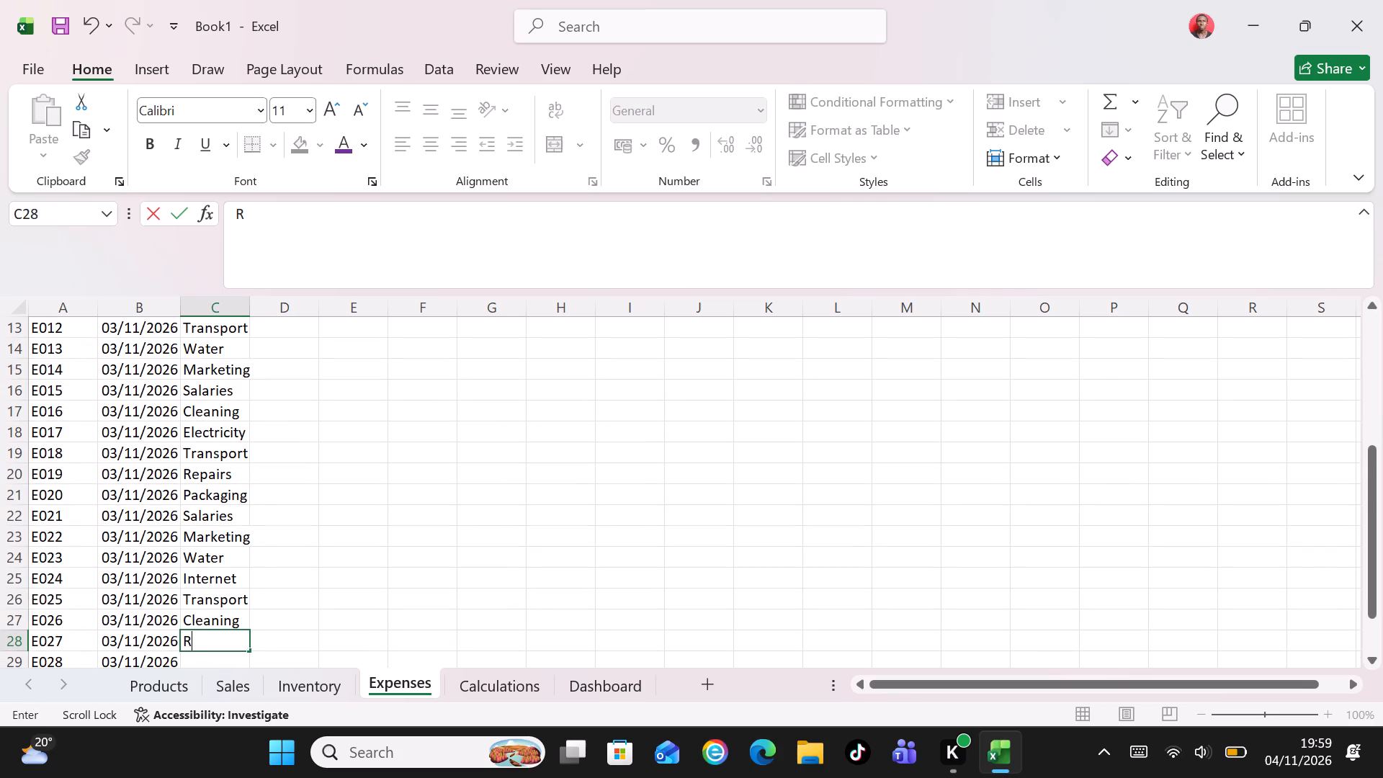
key("e")
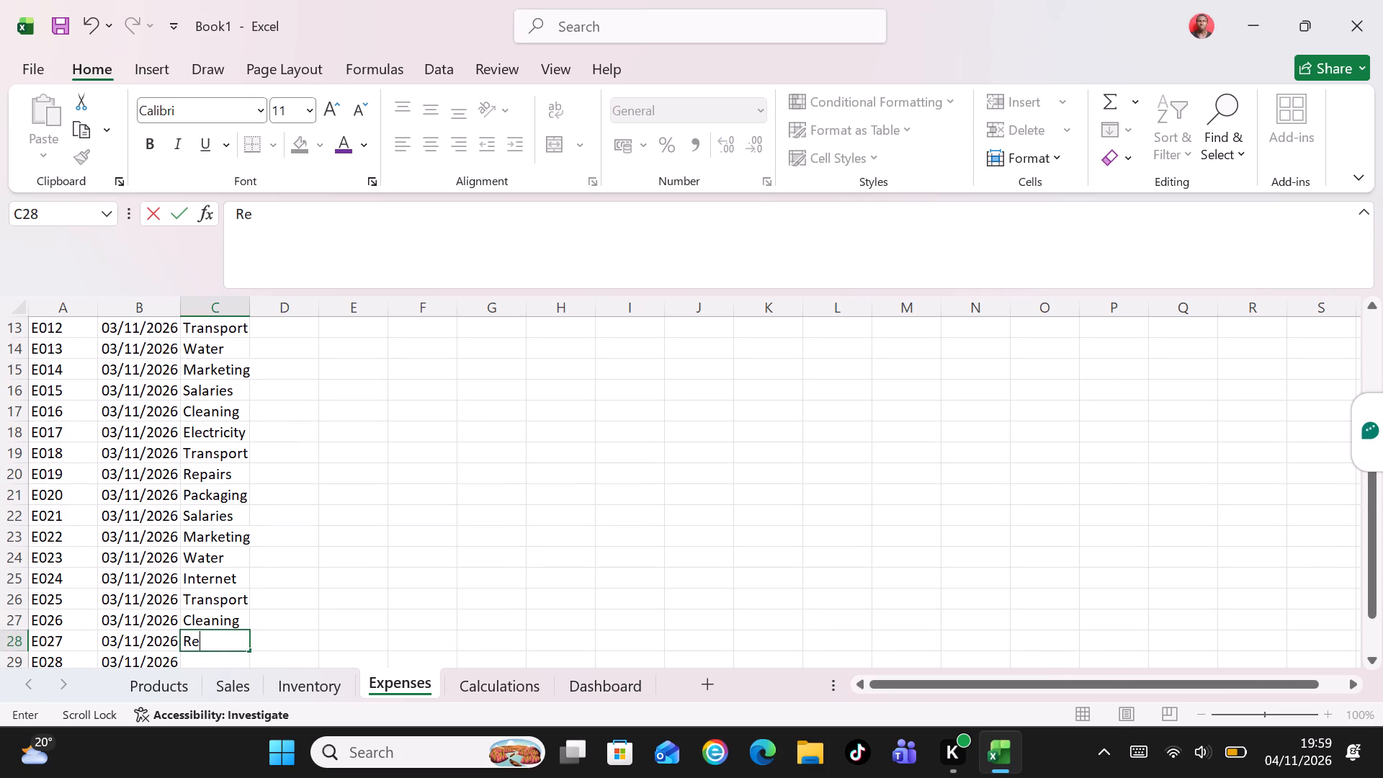
type("pai")
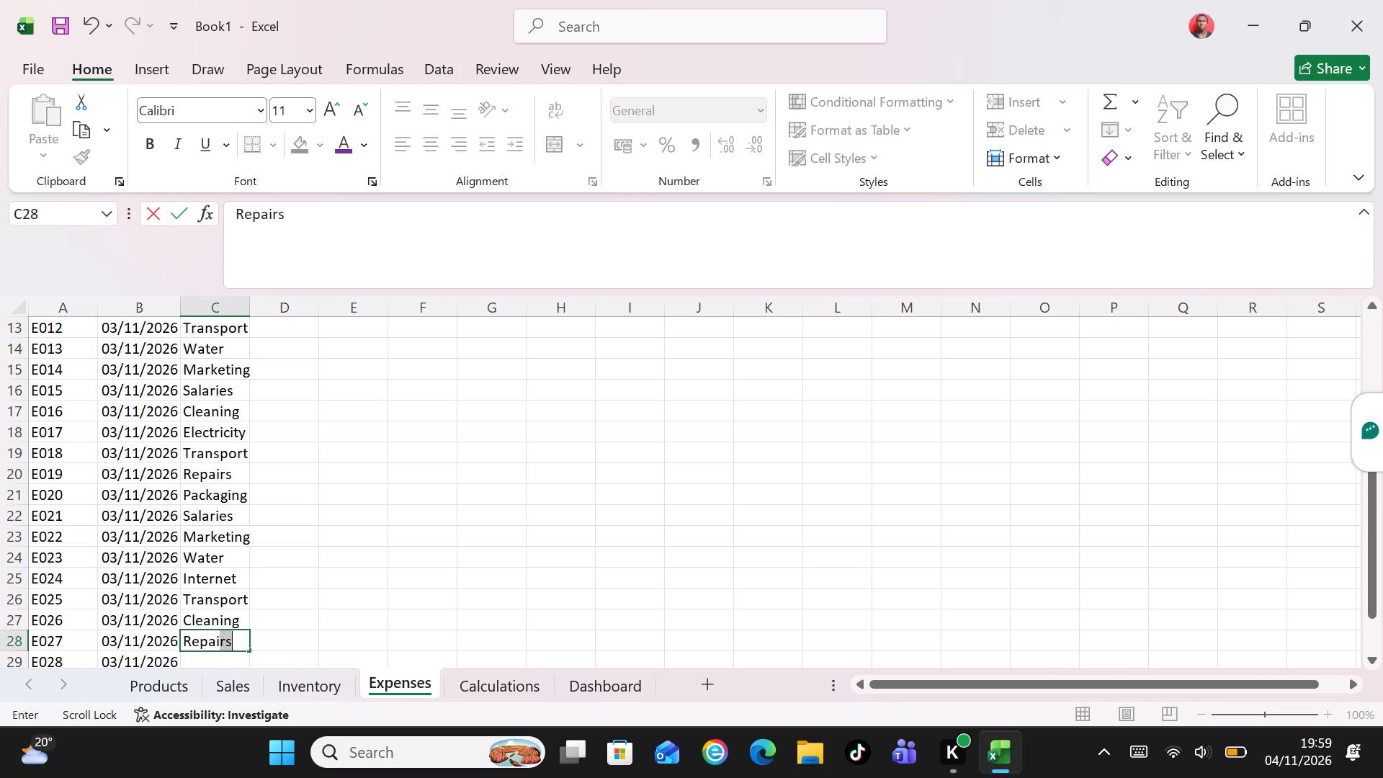
key("Return")
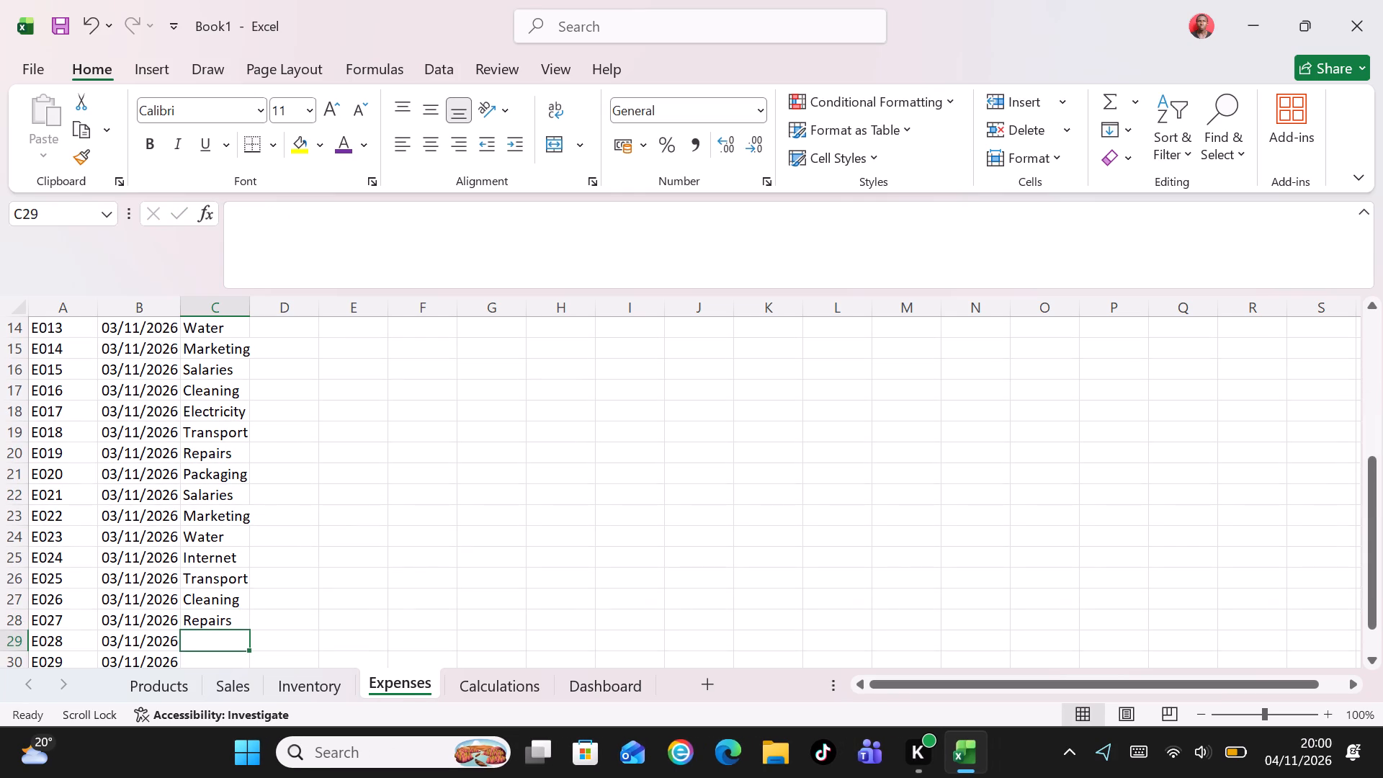
key("p")
key("Return")
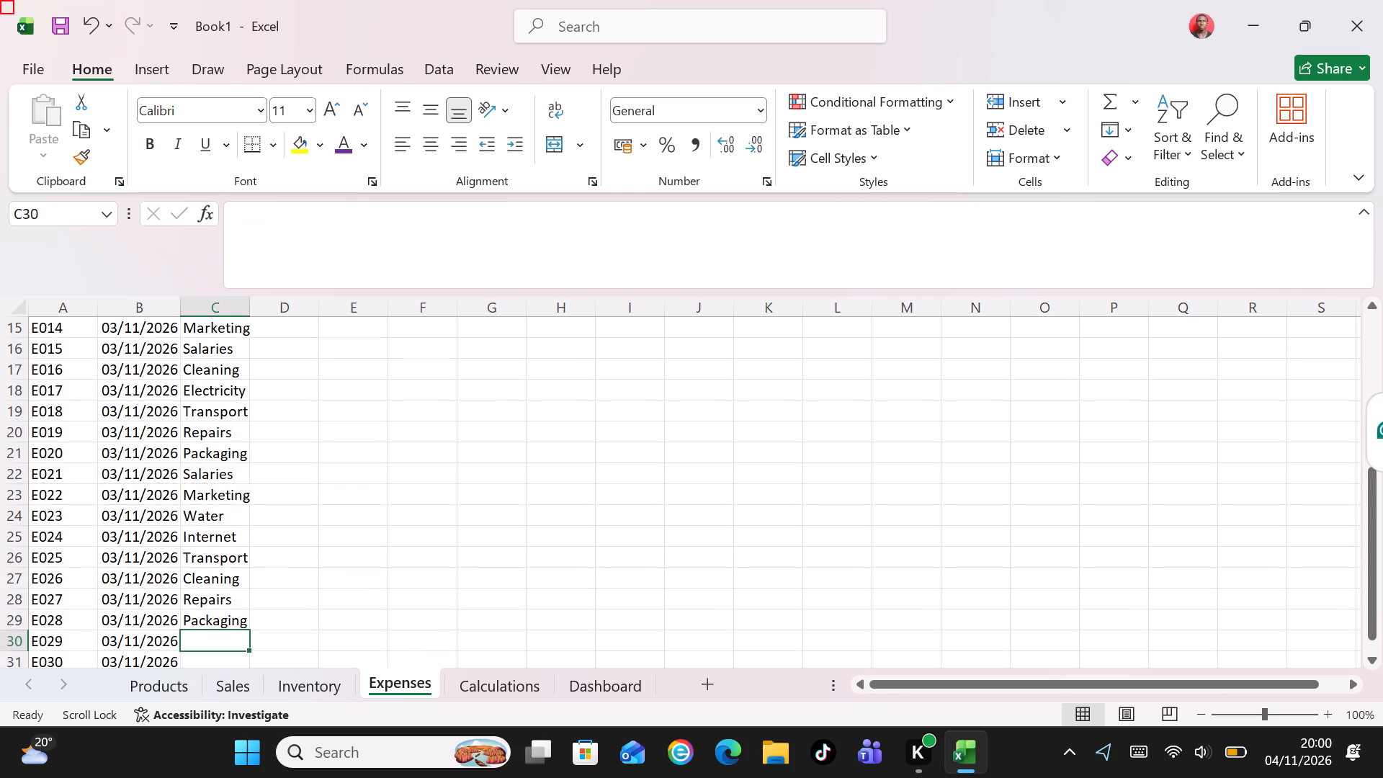
key("s")
key("Return")
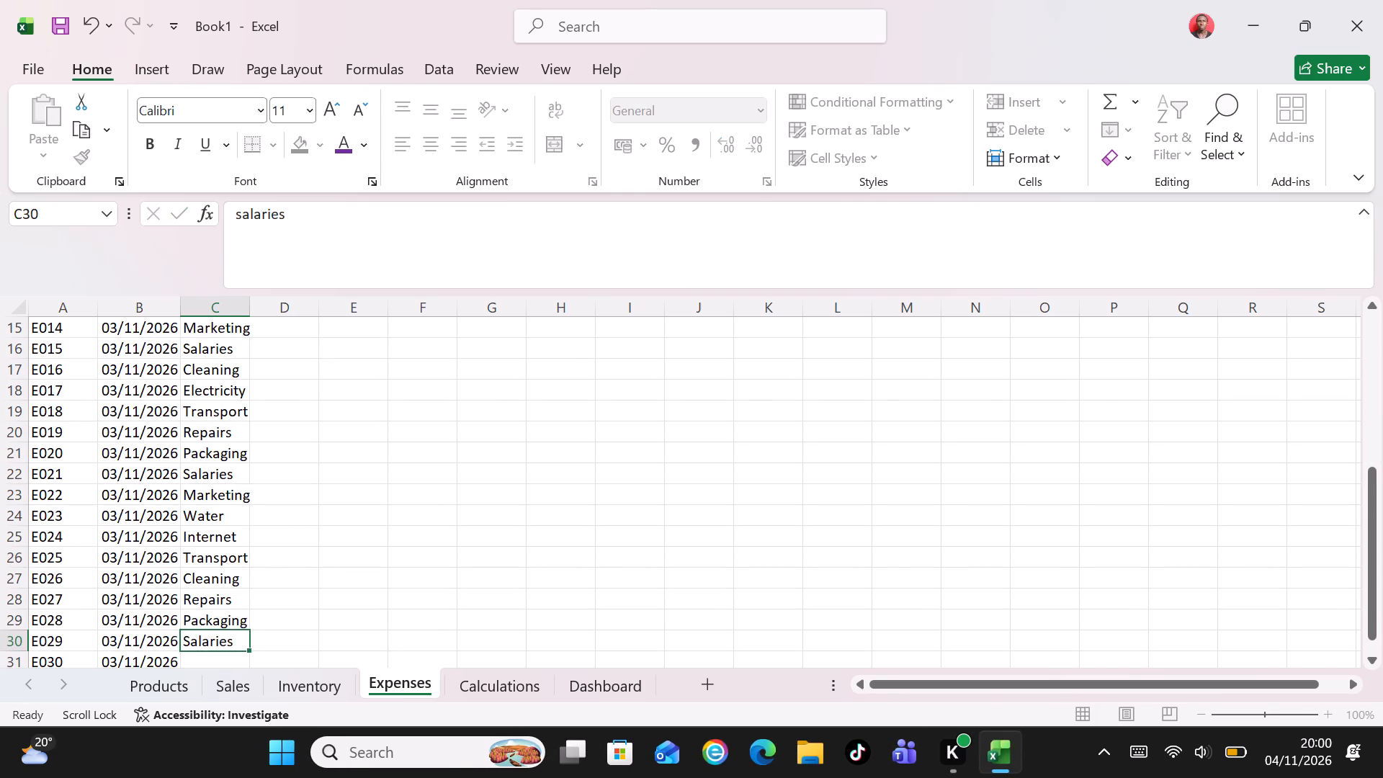
key("m")
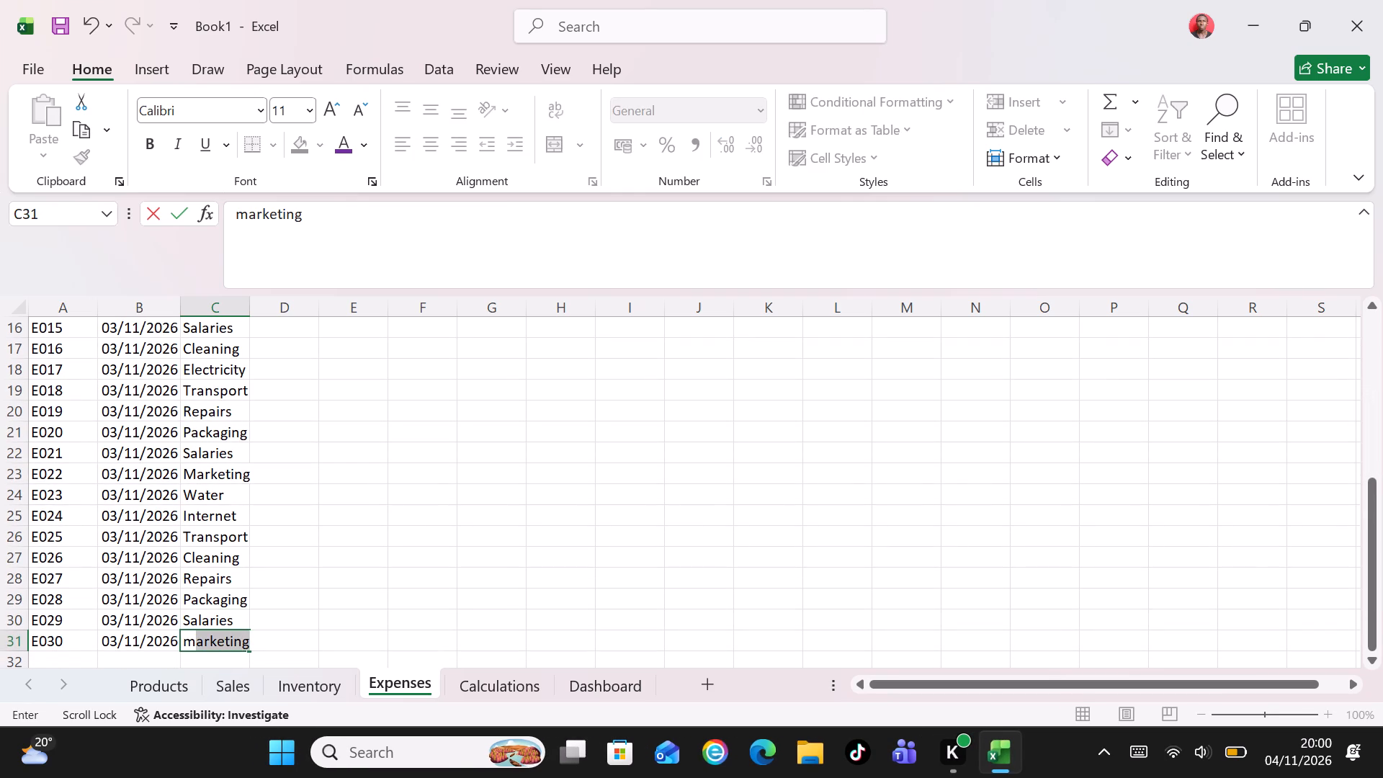
key("Return")
Enter Shop as the description for expense E001 at the start of the Expenses sheet.
key("Page_Up")
key("Page_Up")
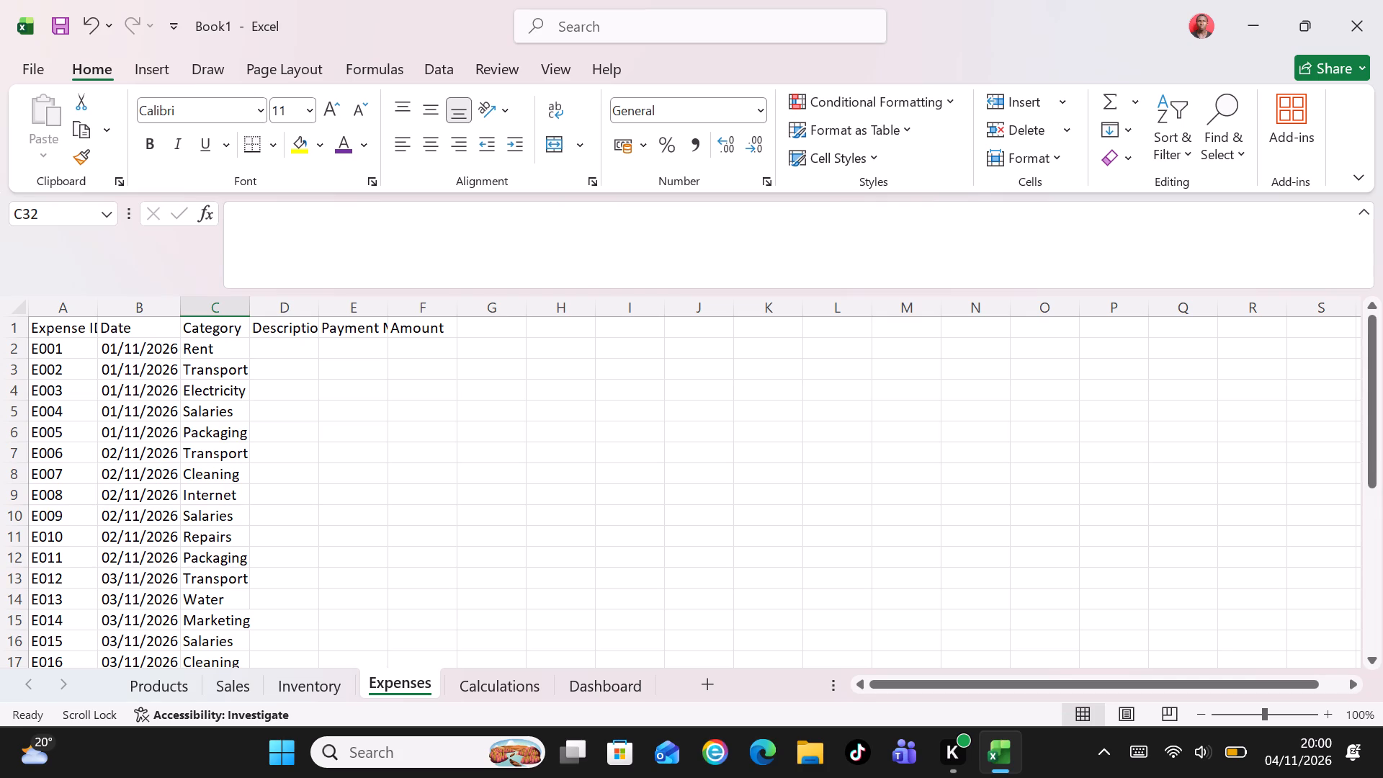
left_click(283, 340)
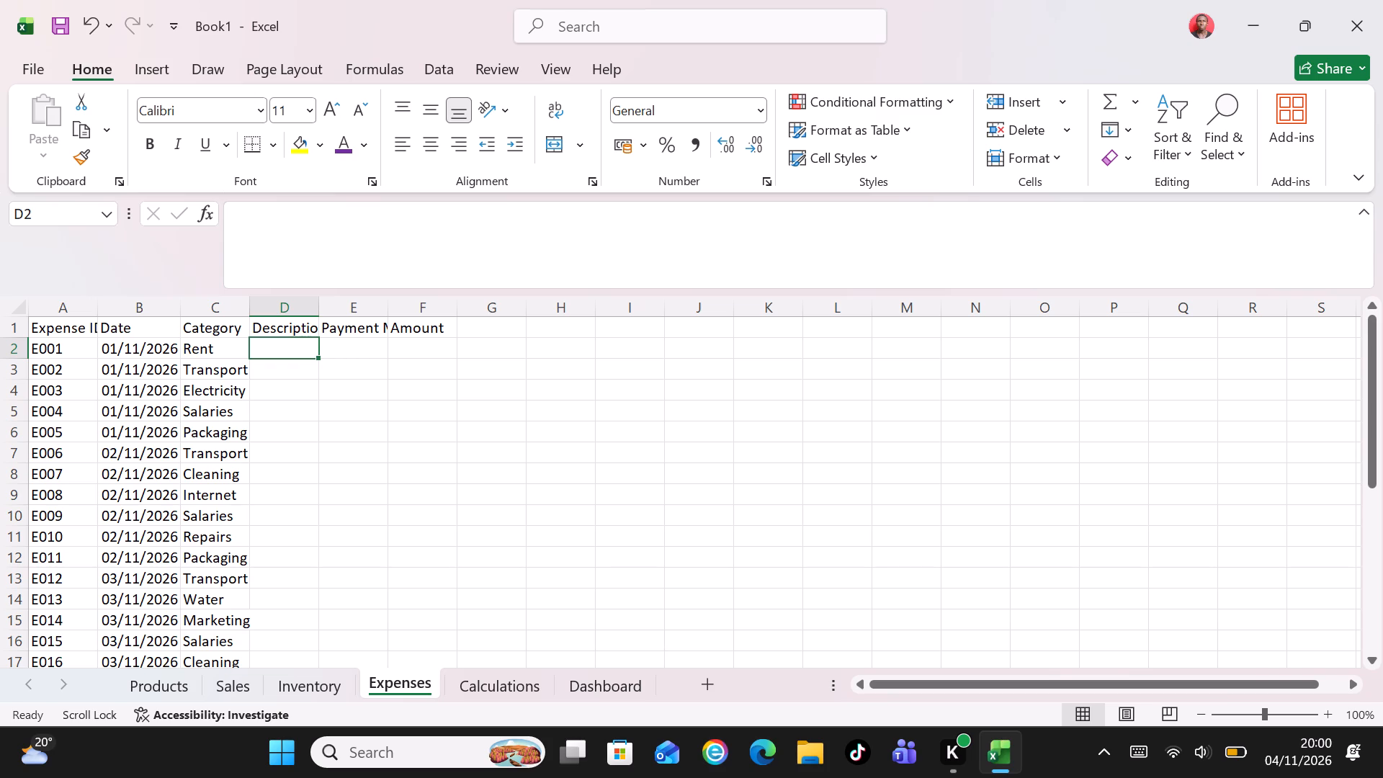
key("shift+s")
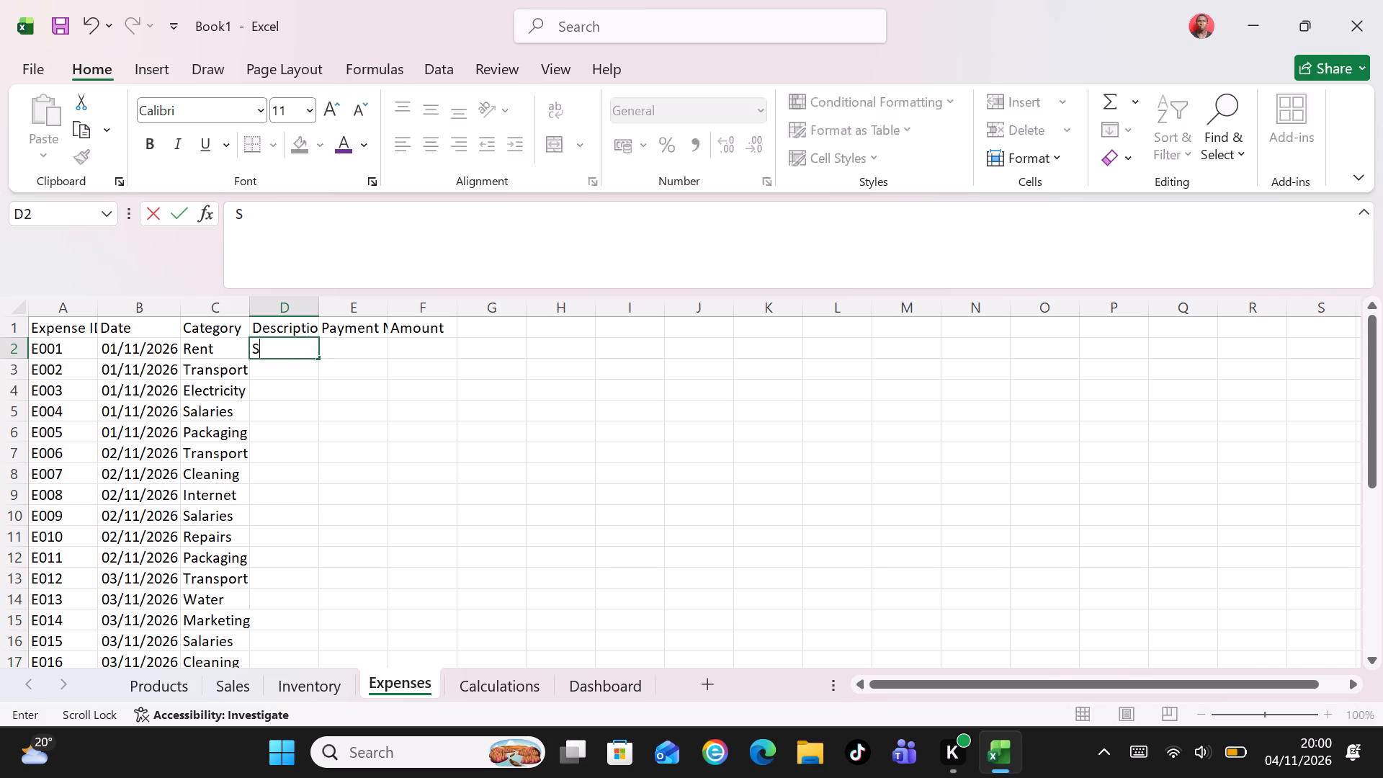
type("hop")
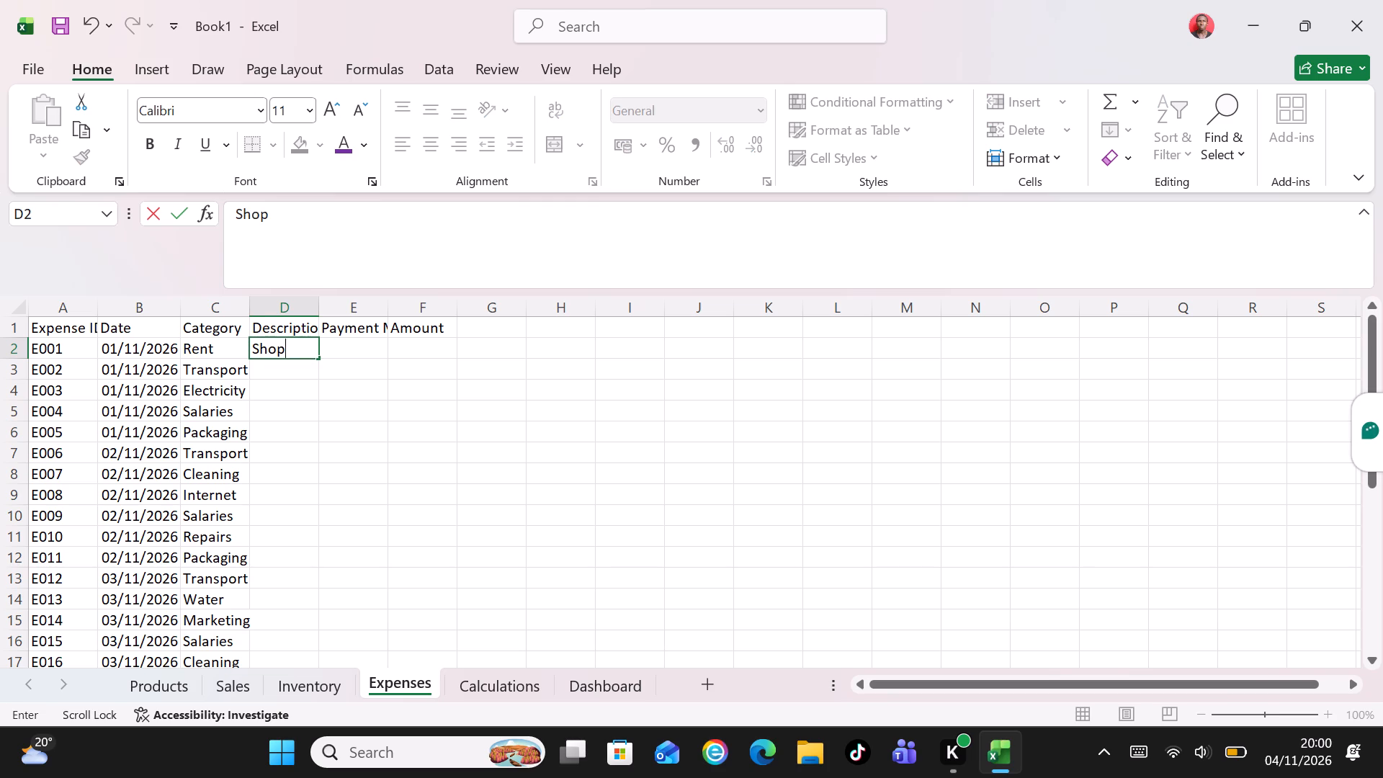
key("shift+Tab")
Extend the category of expense E001 to read Rent Monthly.
scroll(301, 349, "down", 1)
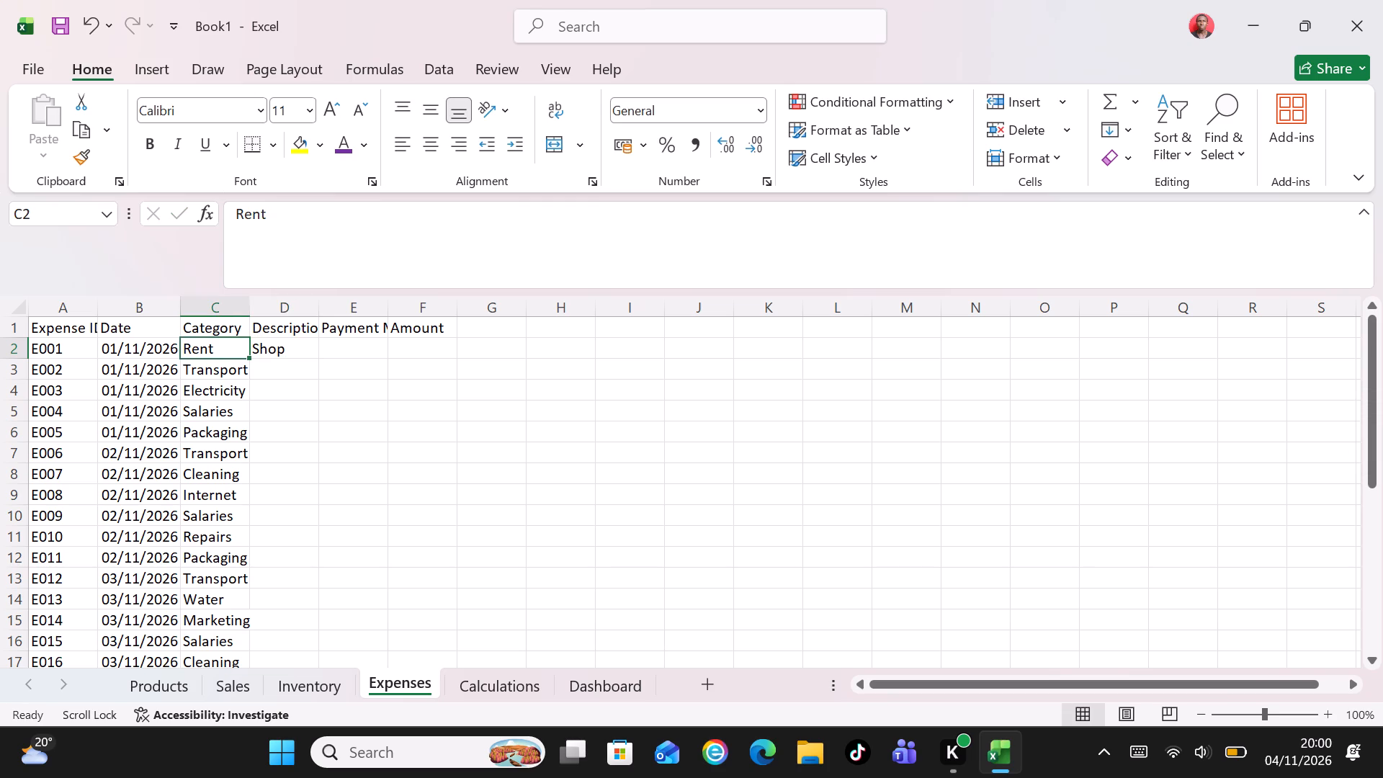
left_click(290, 219)
key("space")
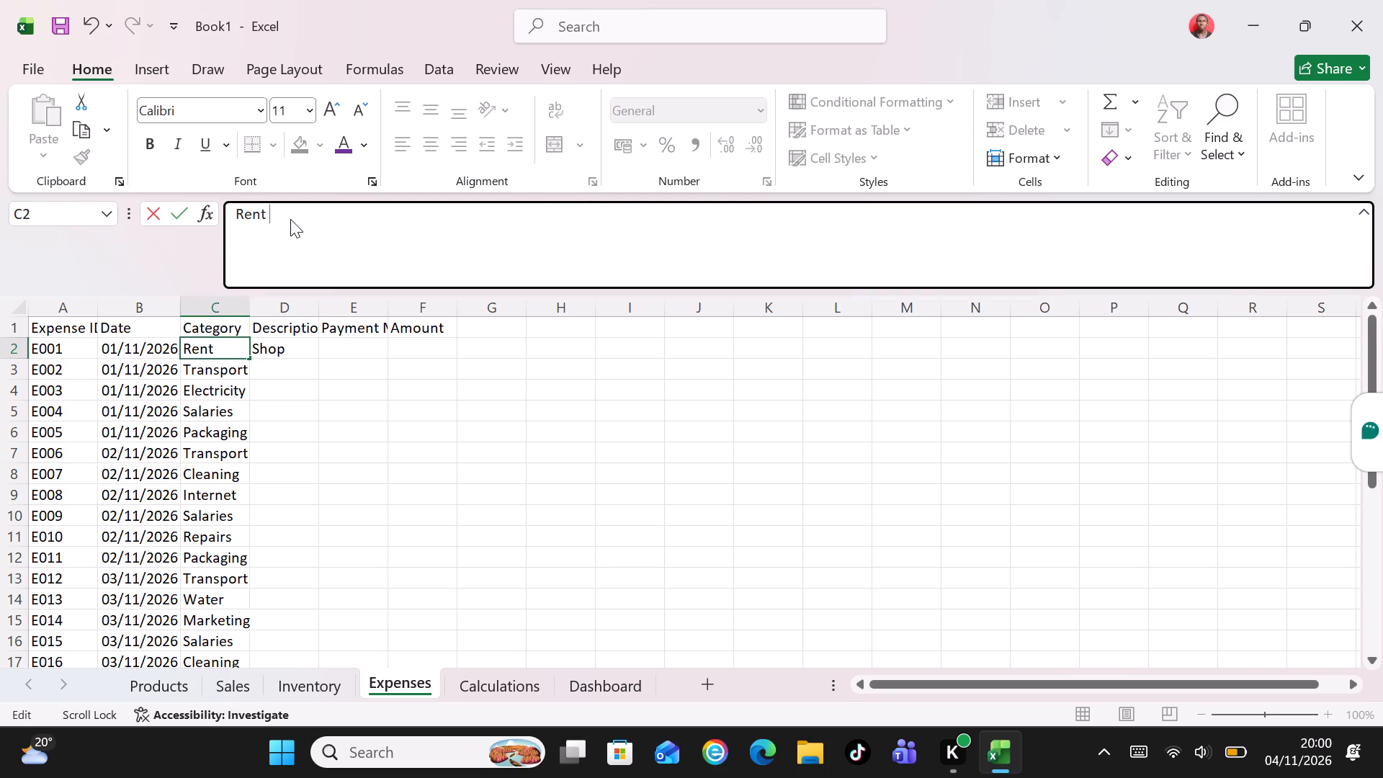
key("shift+m")
type("onthly")
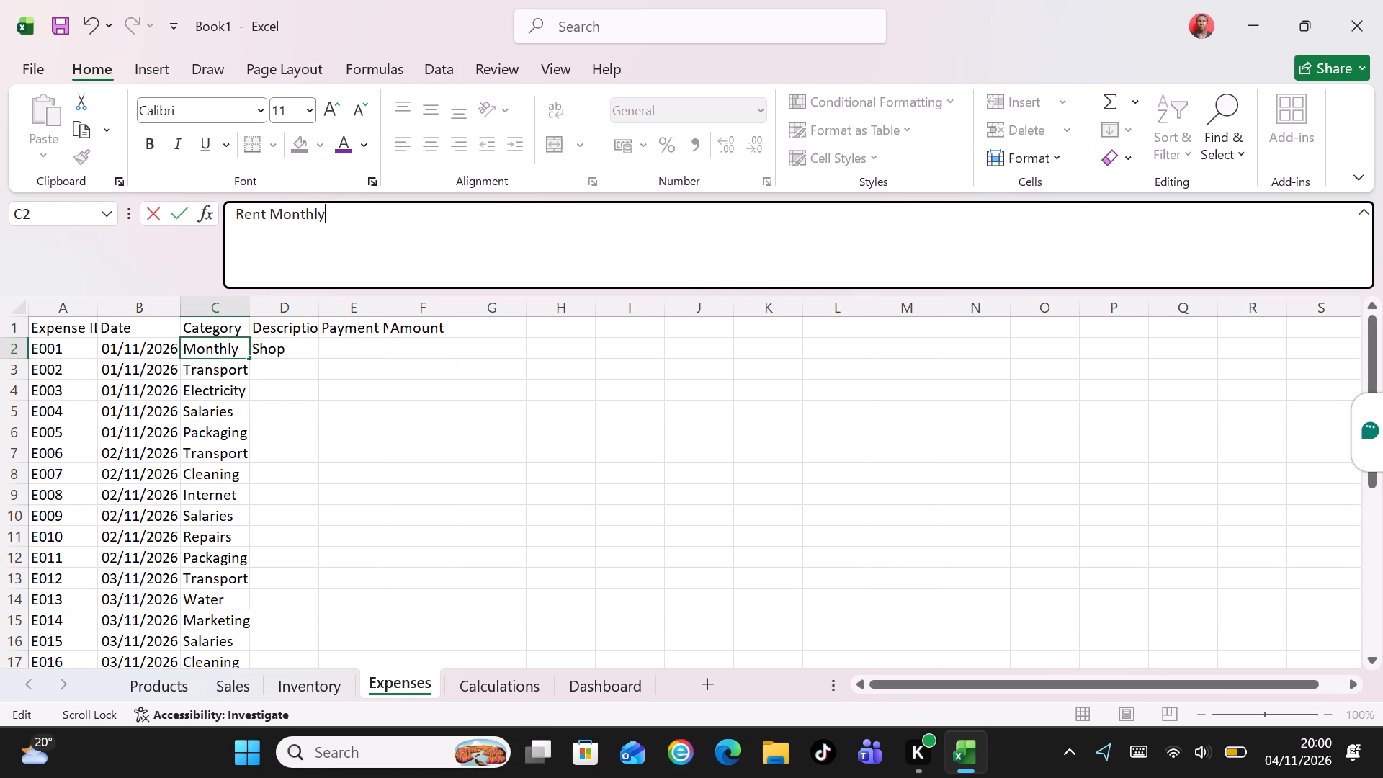
key("Tab")
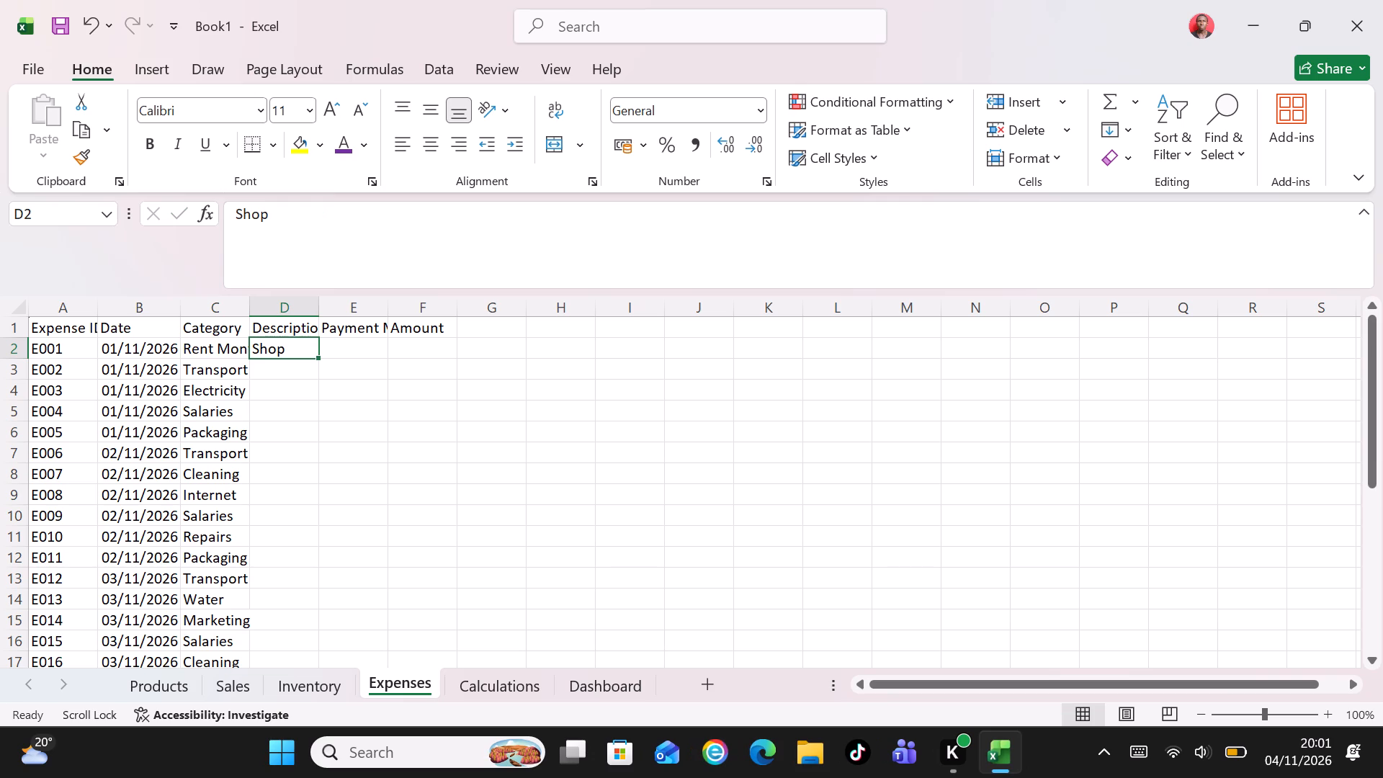
Extend the category of expense E002 to read Transport Stock.
left_click(218, 367)
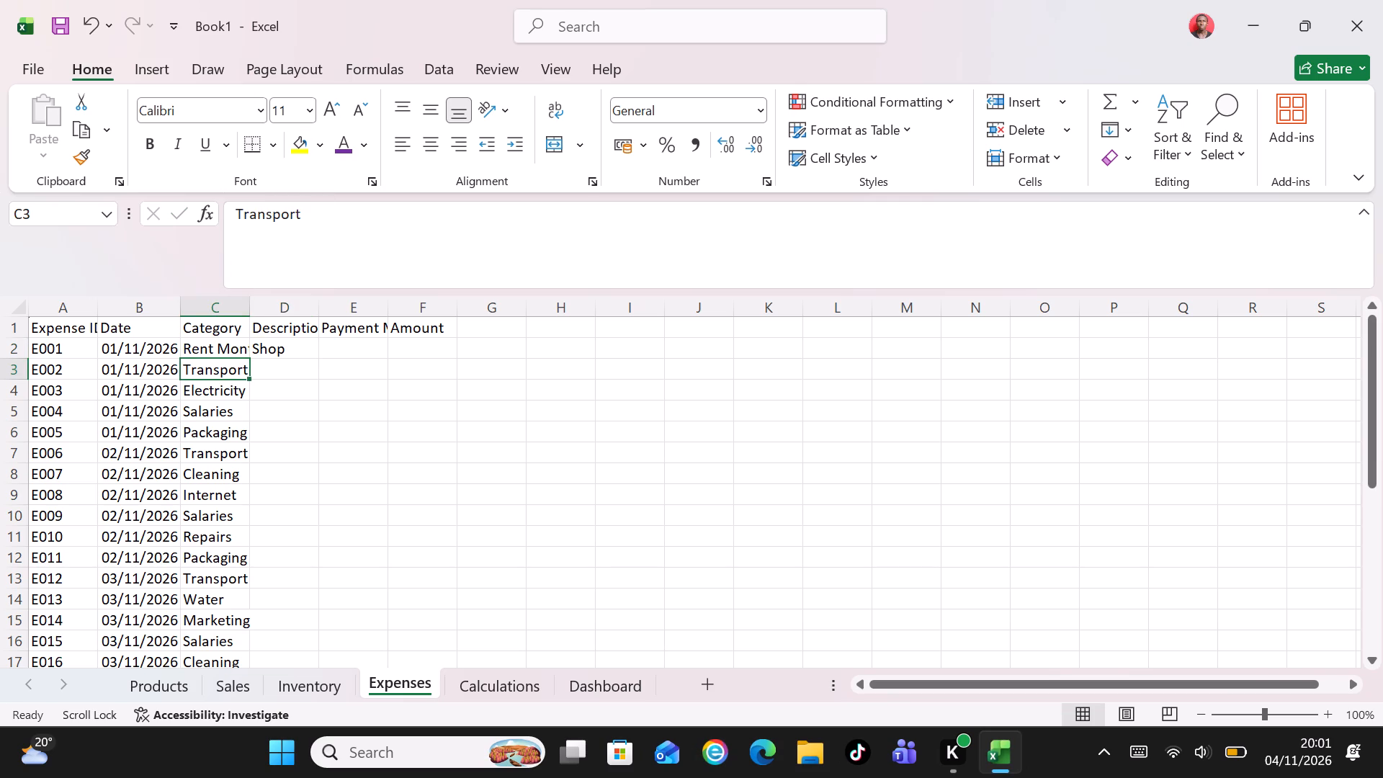
left_click(305, 210)
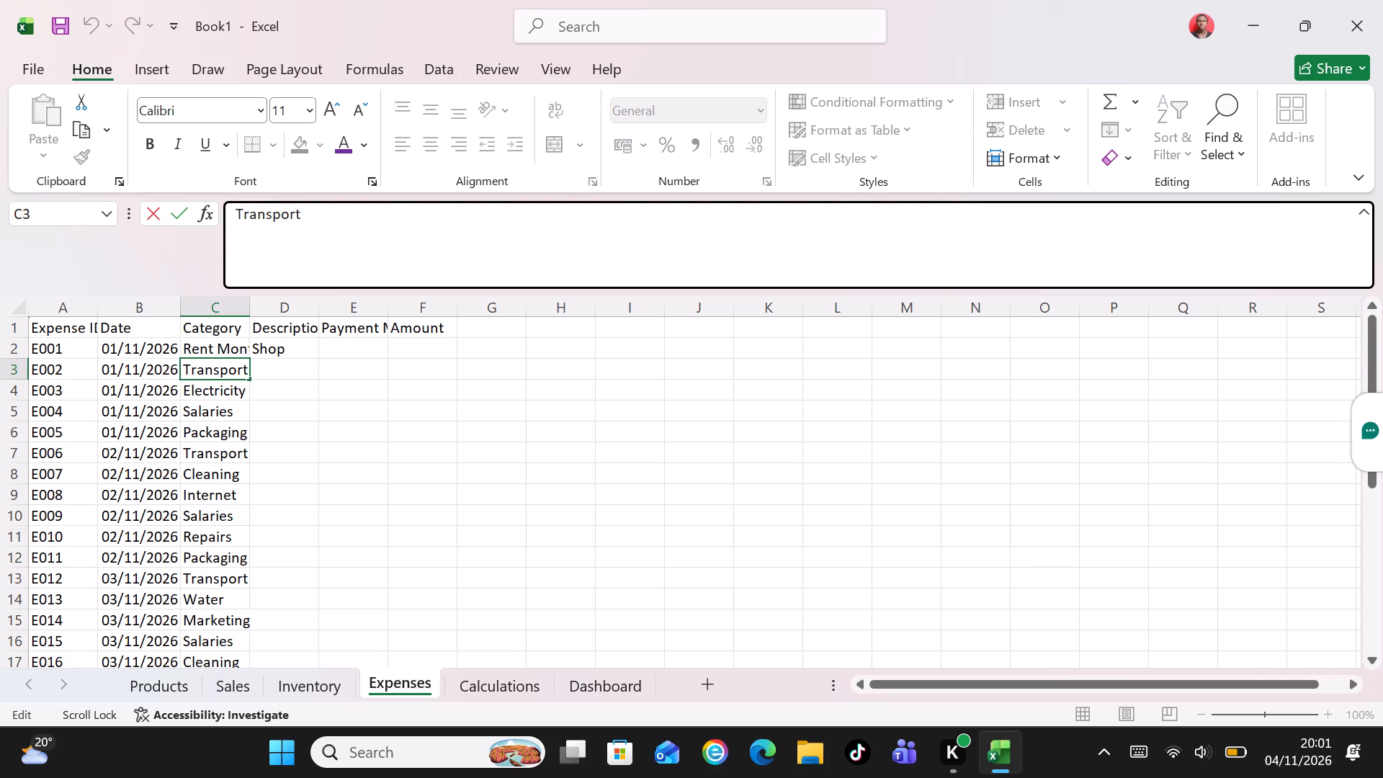
key("space")
type("Stock")
key("Tab")
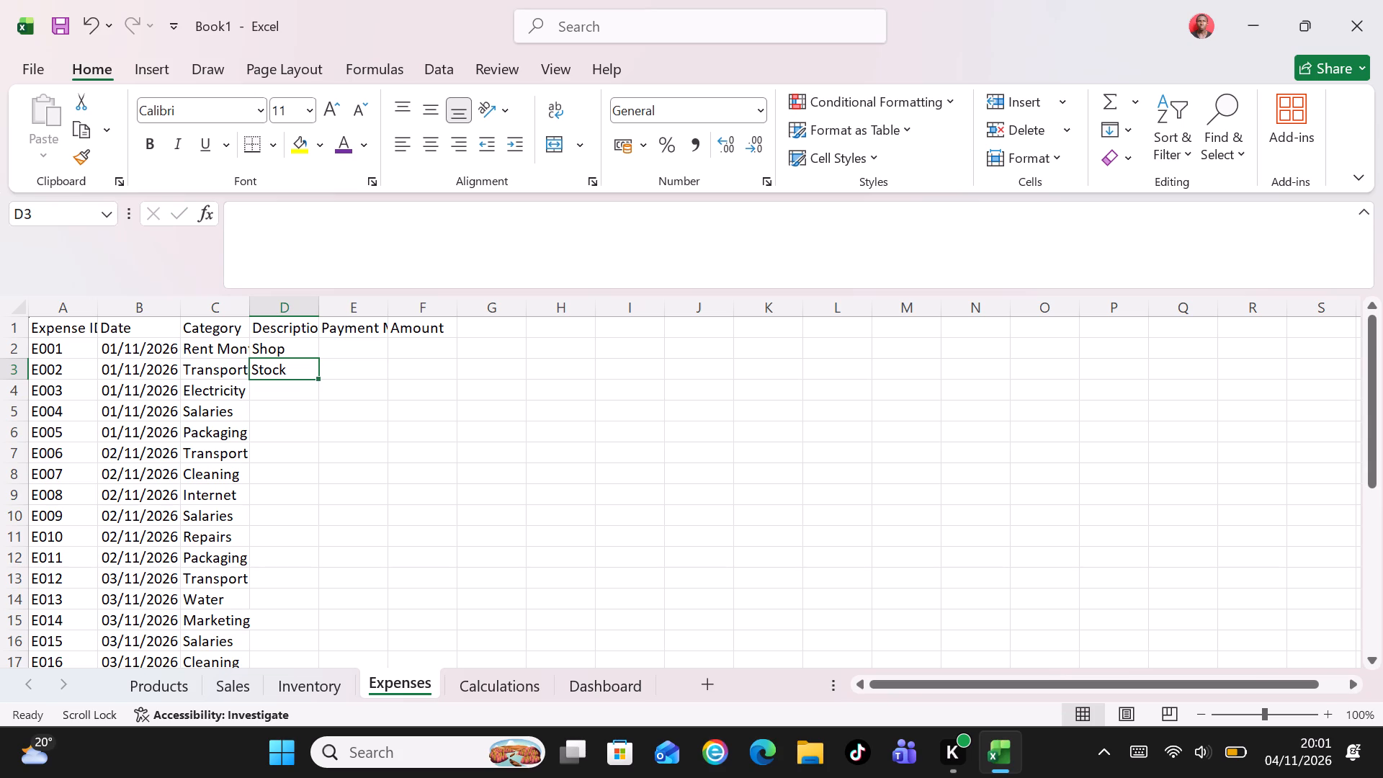
Enter Delivery as the description for expense E002.
key("shift+d")
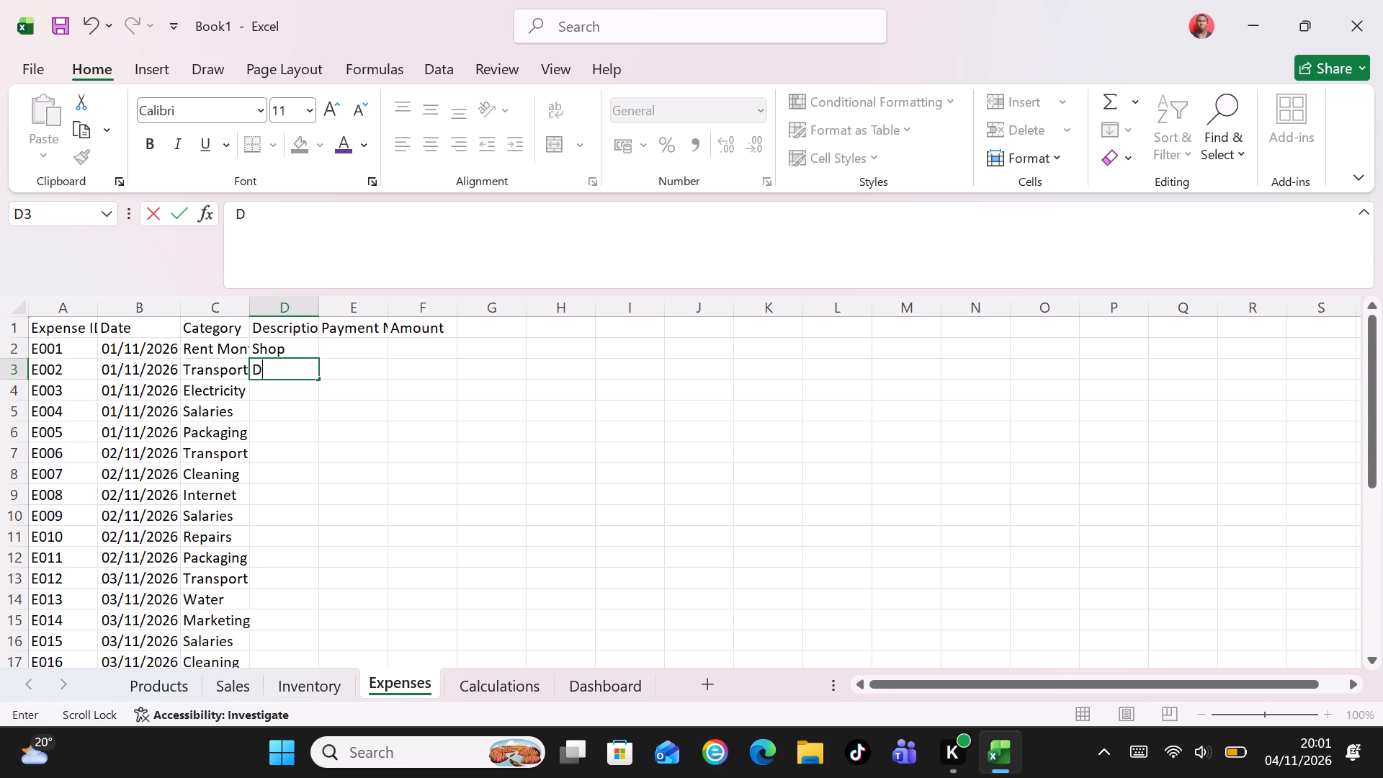
type("eliver")
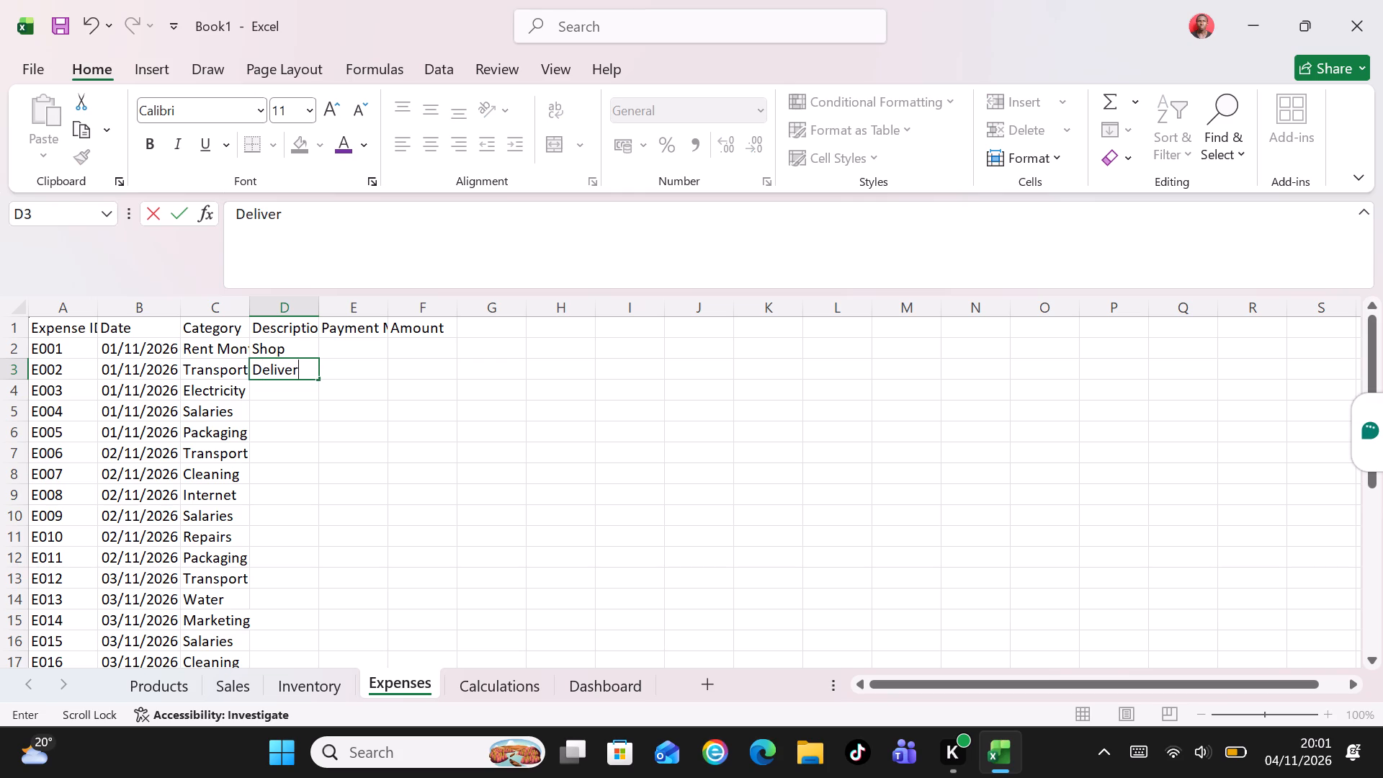
key("y")
key("Return")
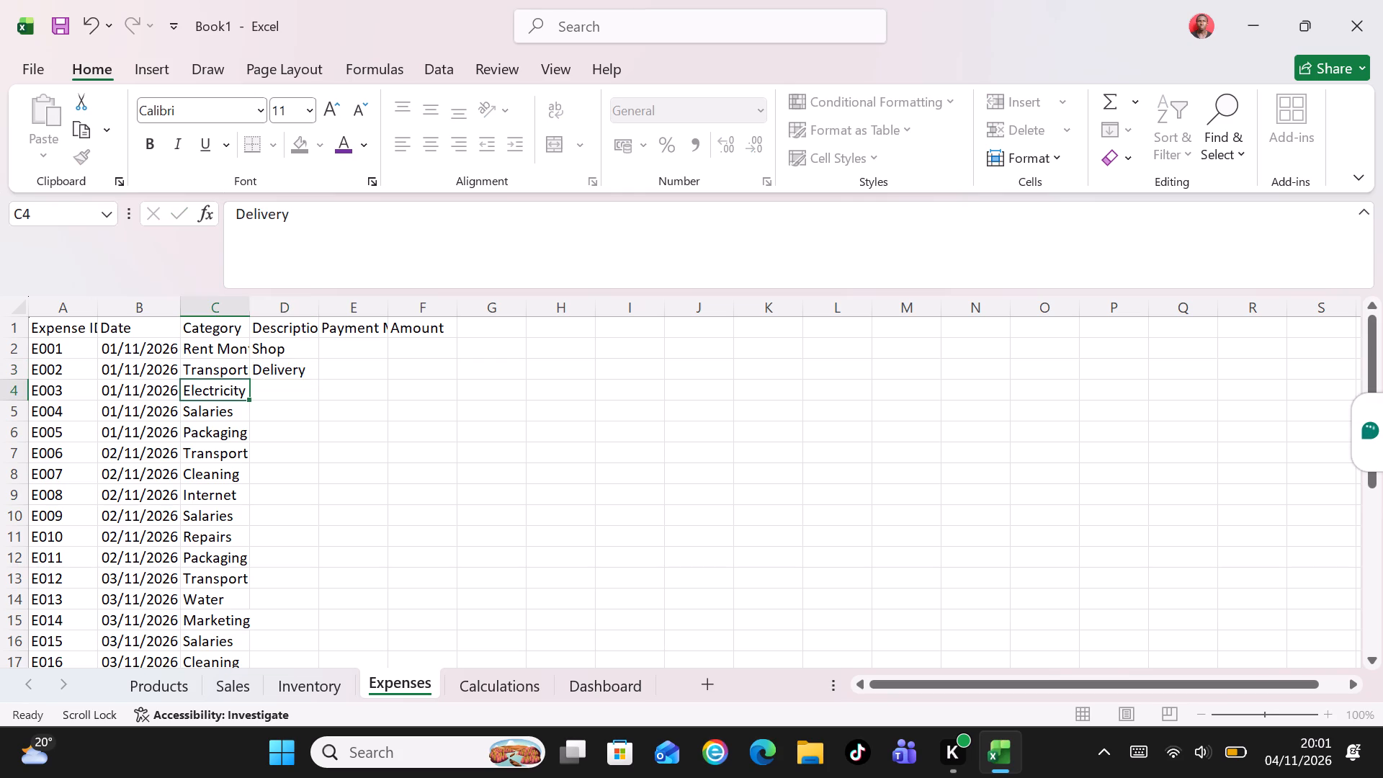
Enter Power bill as the description for expense E003.
key("Tab")
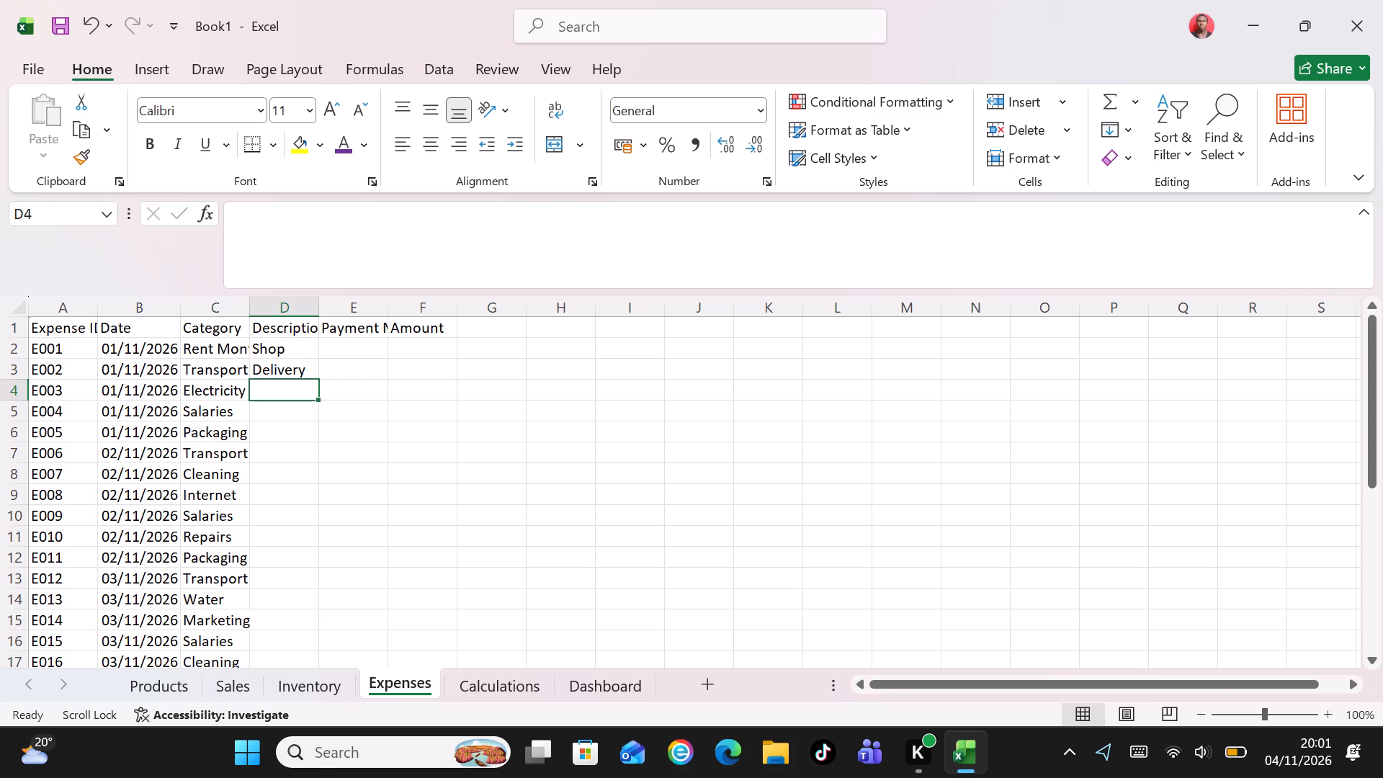
key("shift+s")
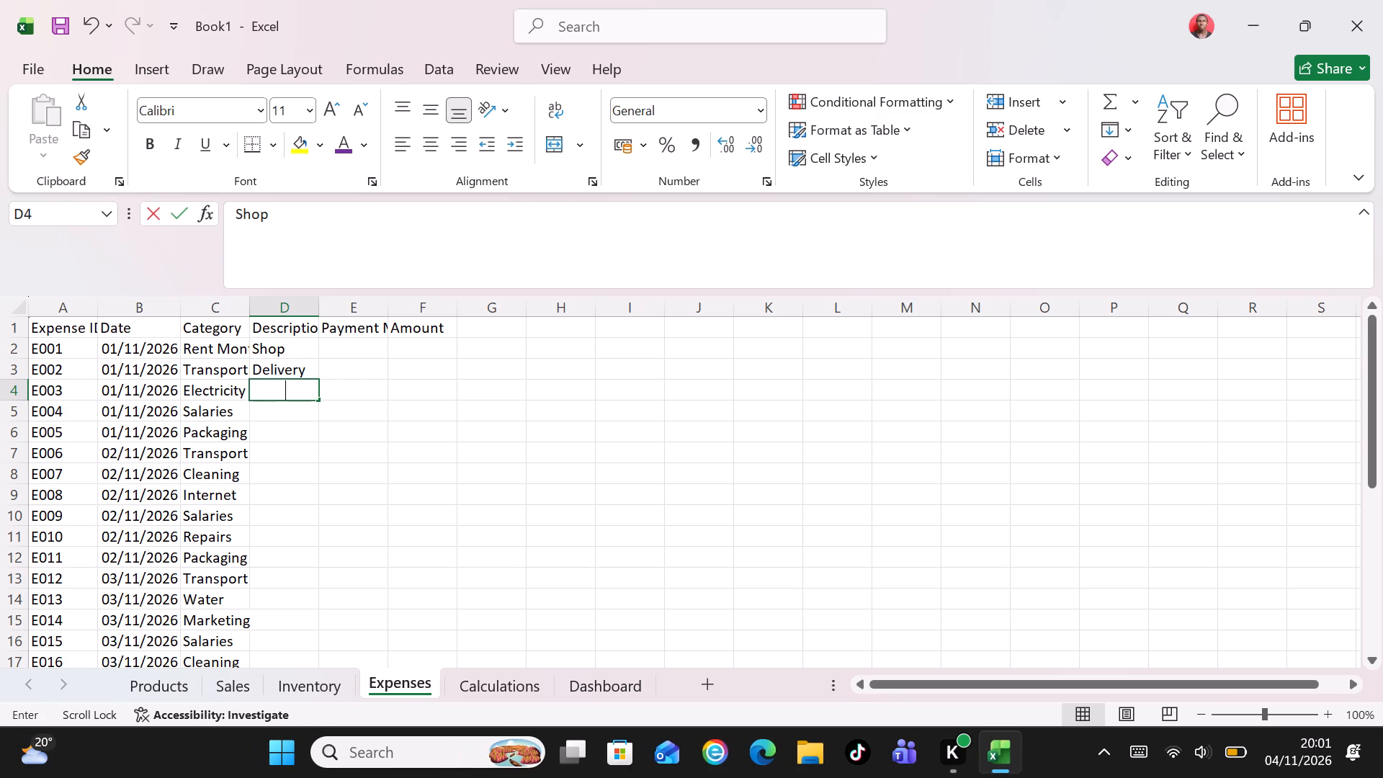
key("BackSpace")
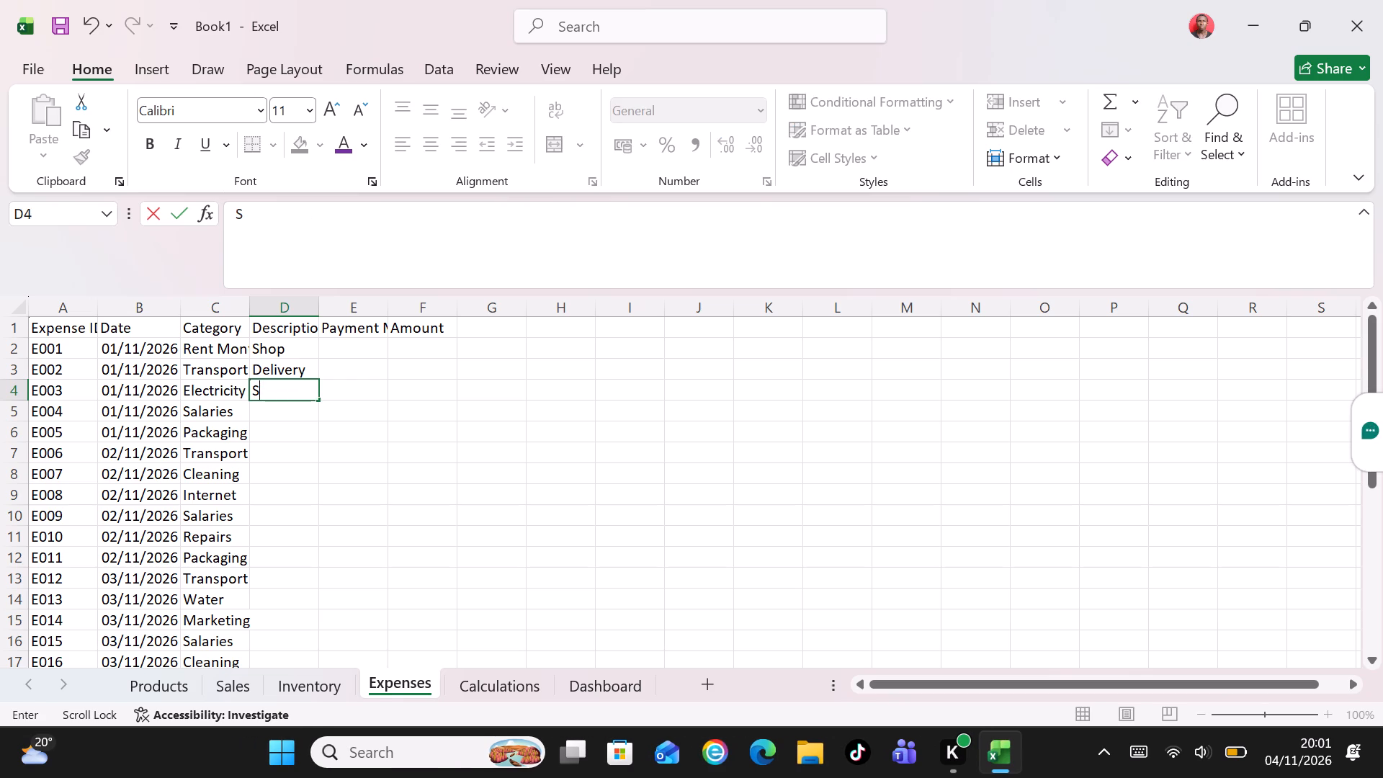
key("BackSpace")
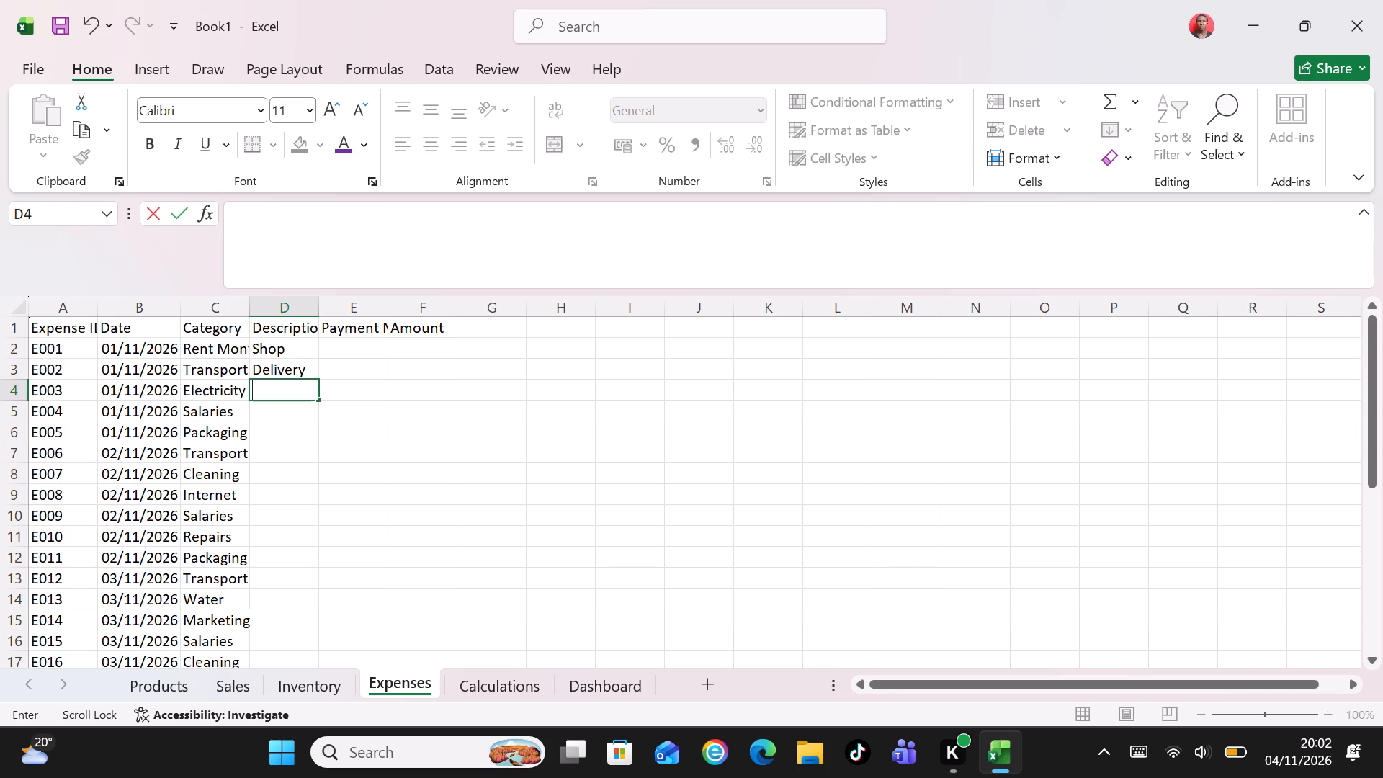
key("shift+p")
type("ower")
key("space")
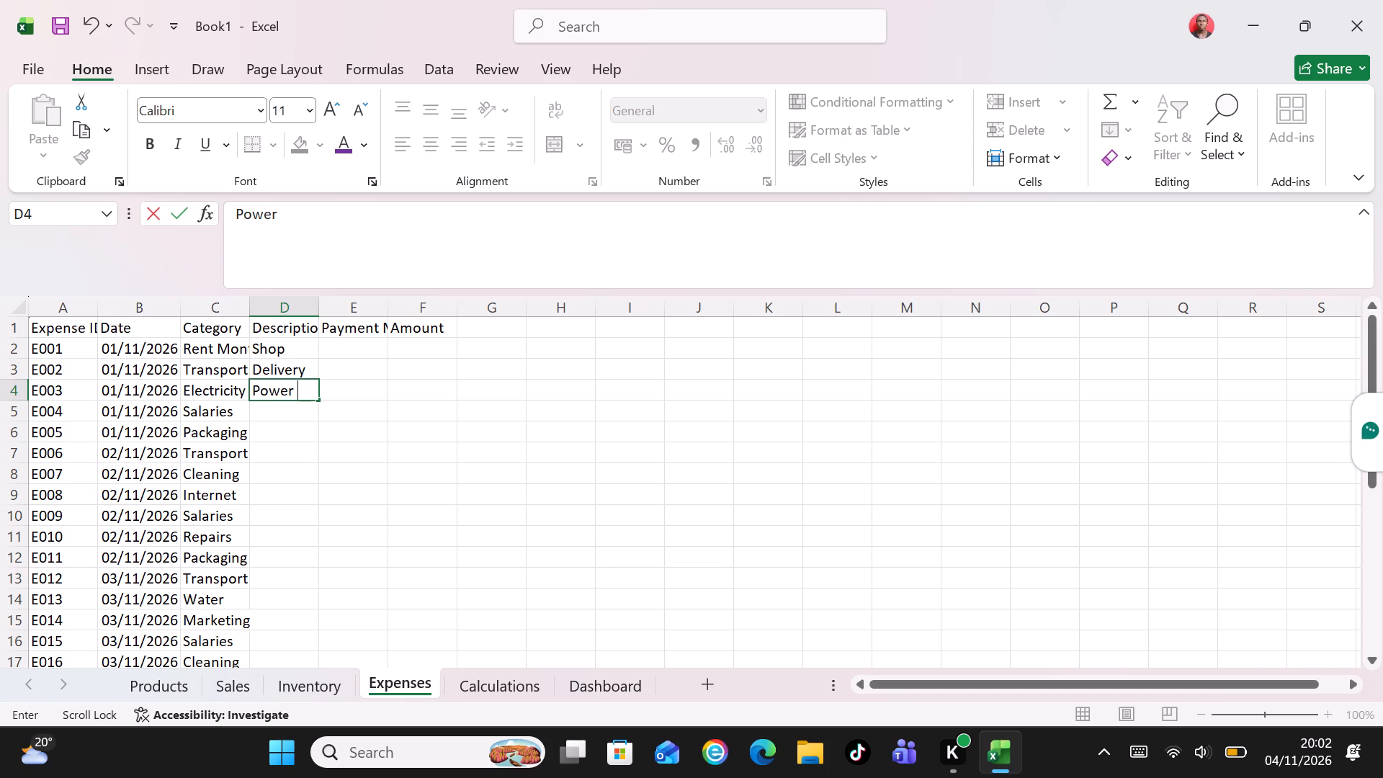
type("bill")
key("Return")
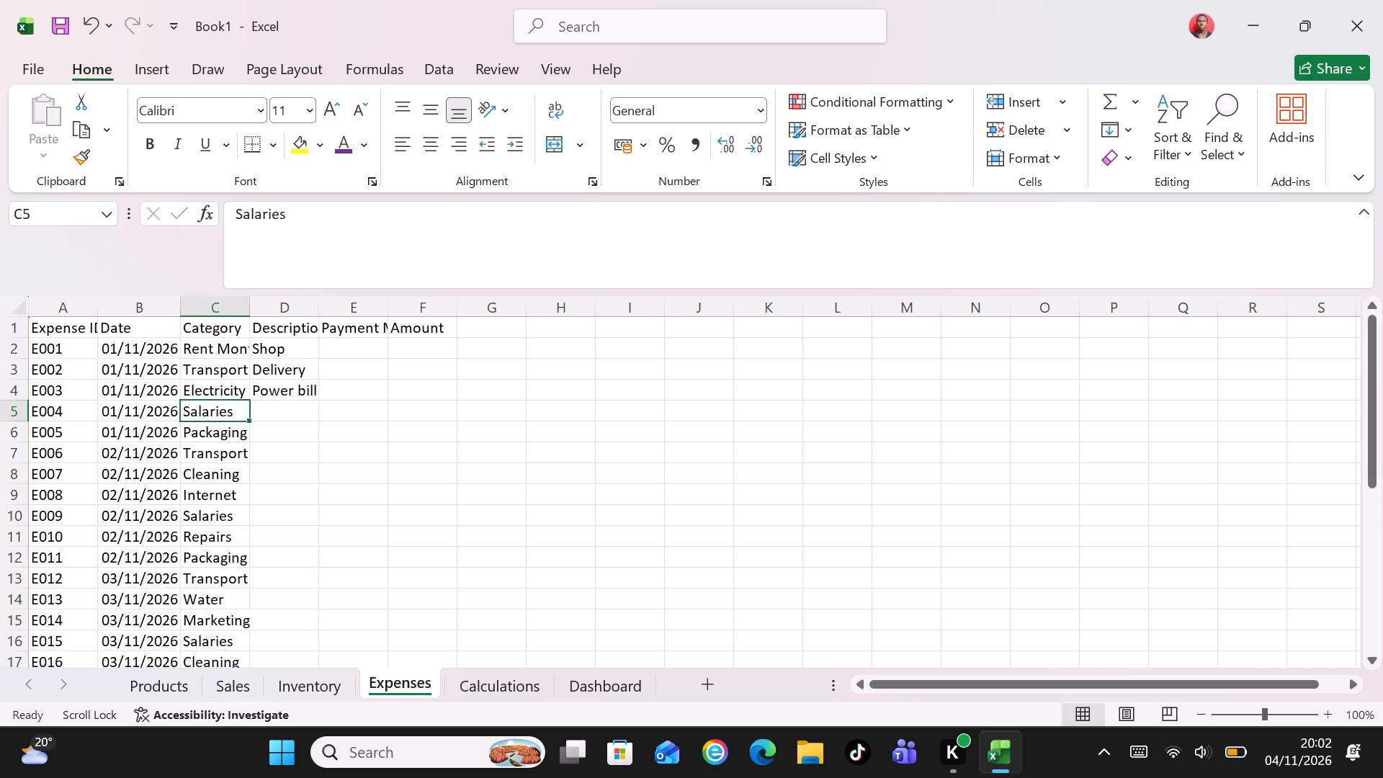
Enter Staff Wages as the description for expense E004.
key("Tab")
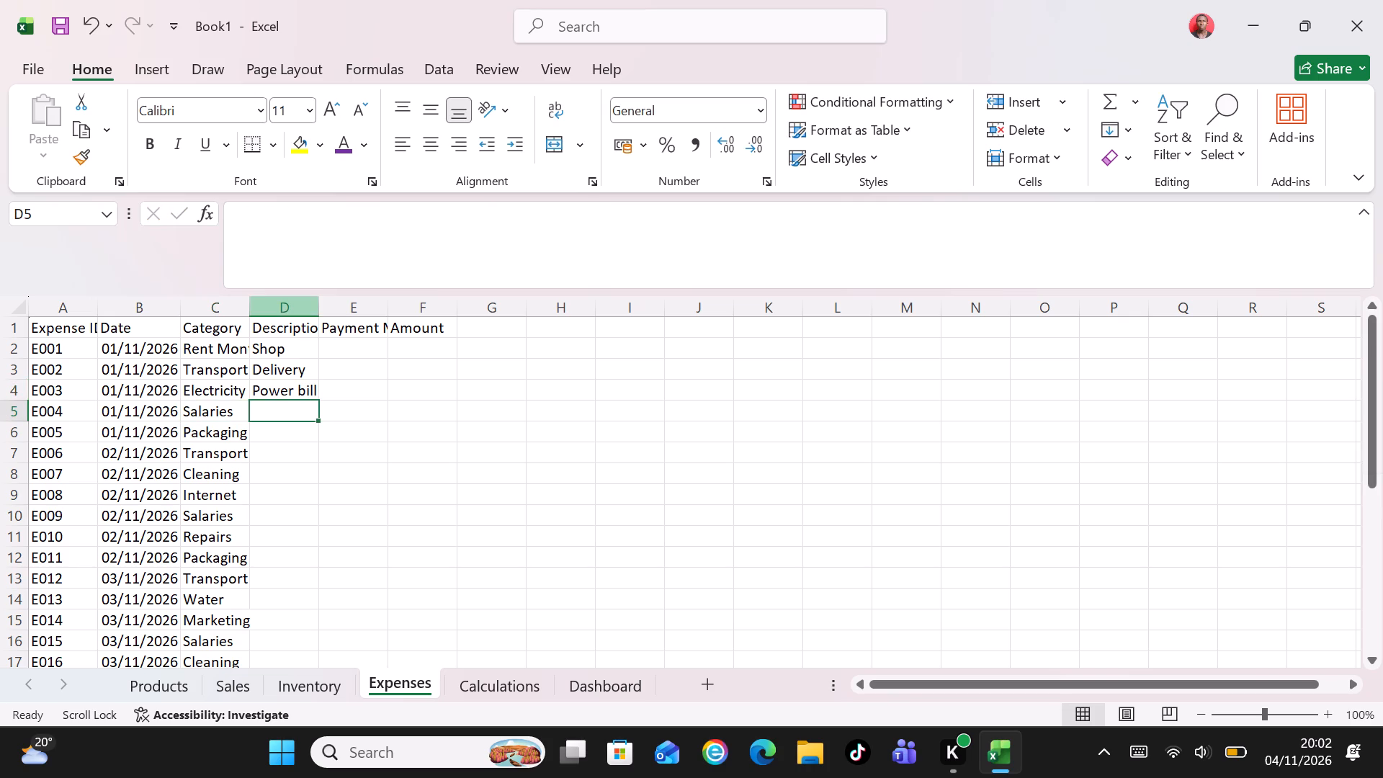
key("shift+s")
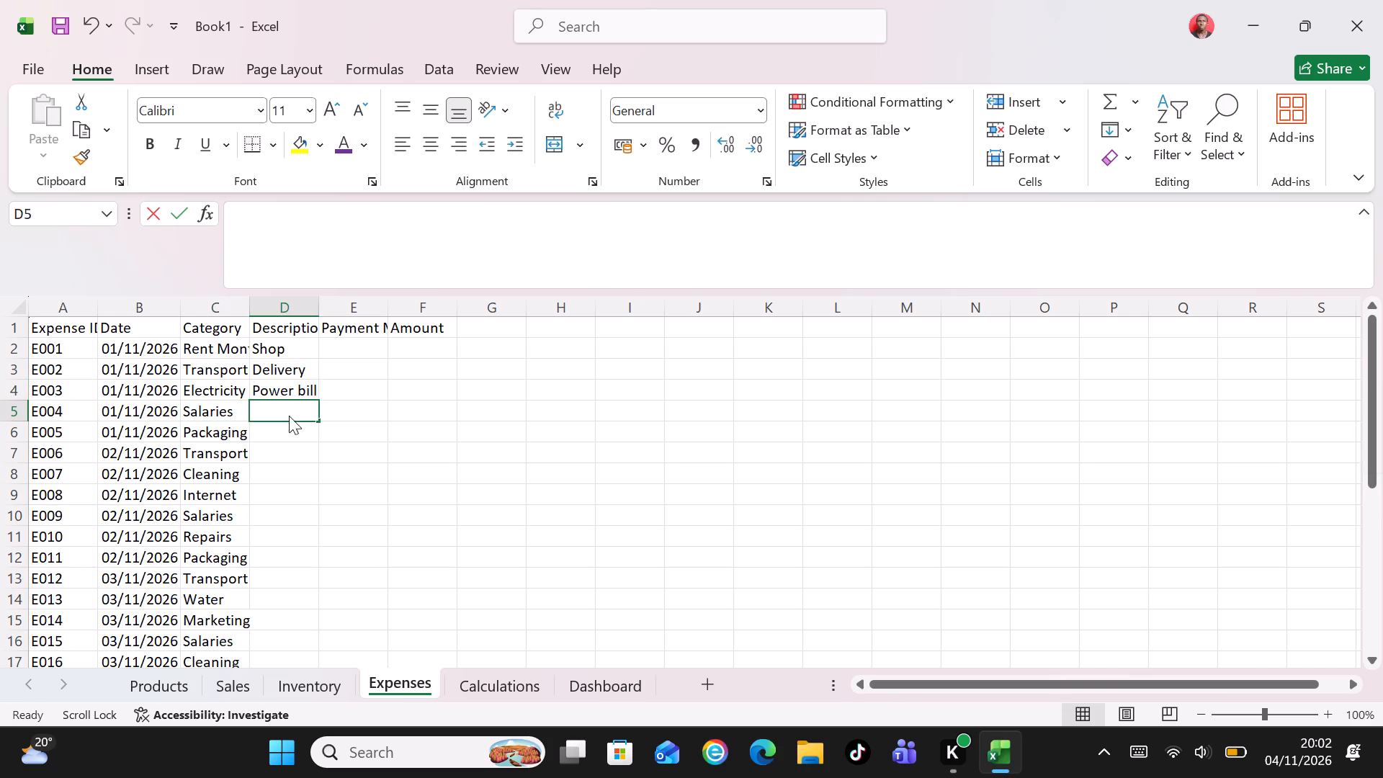
type("taff")
key("space")
type("Wages")
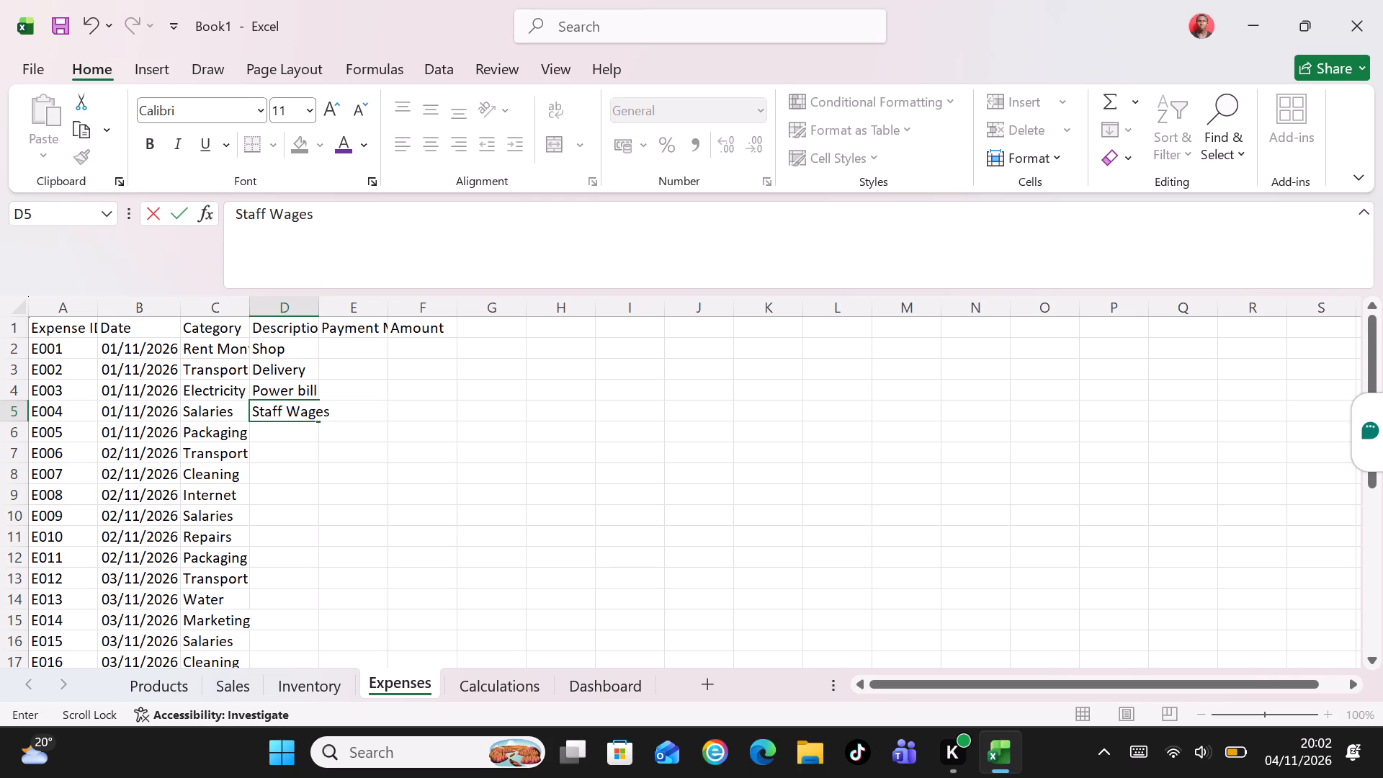
key("Return")
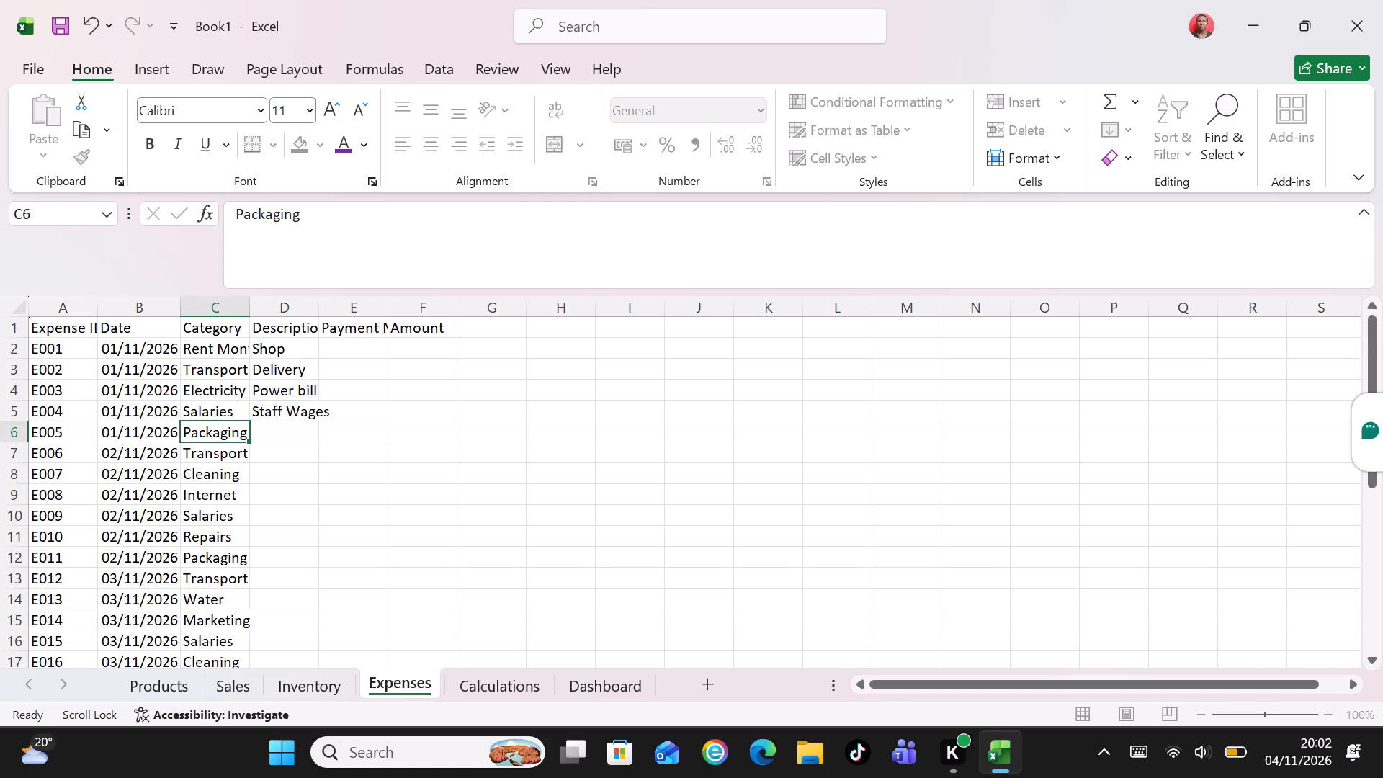
Enter Shopping Bags as the description for expense E005.
key("shift+Tab")
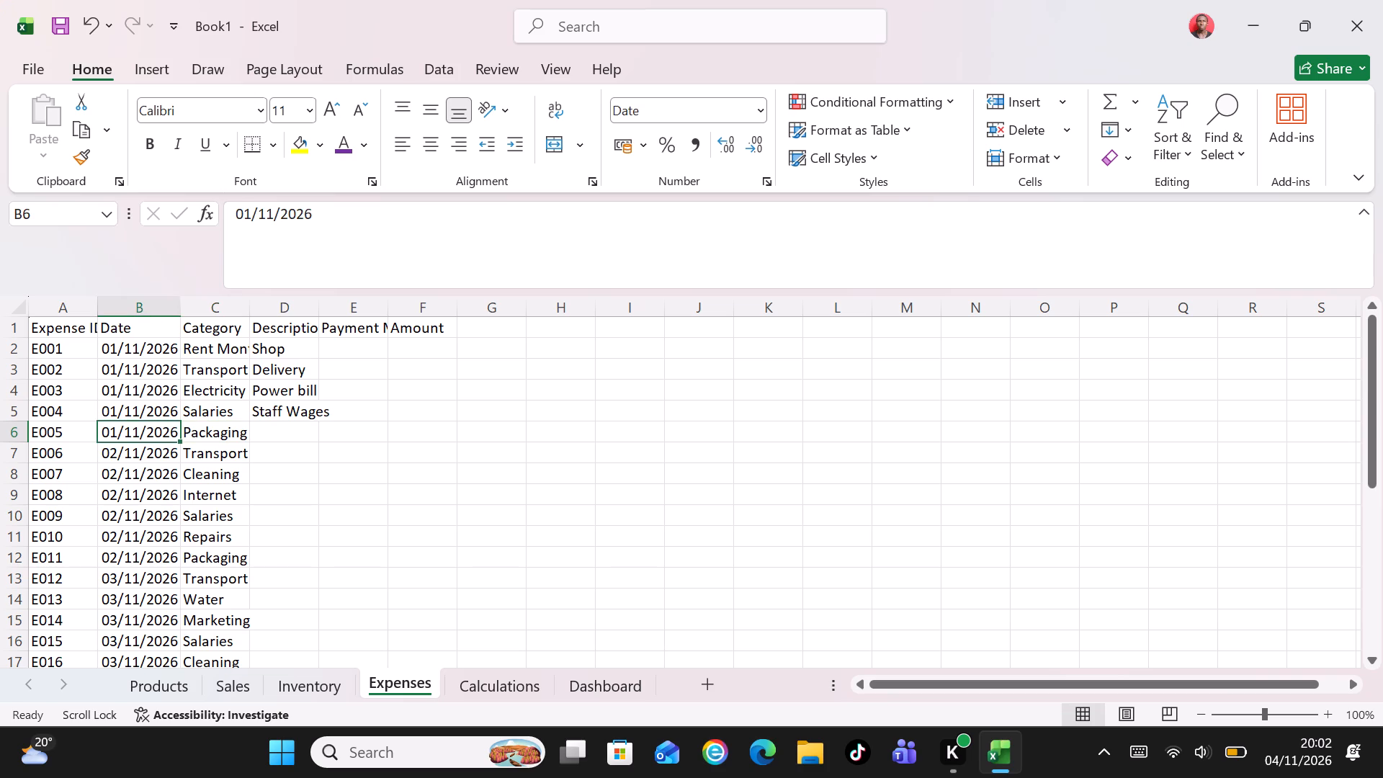
left_click(284, 437)
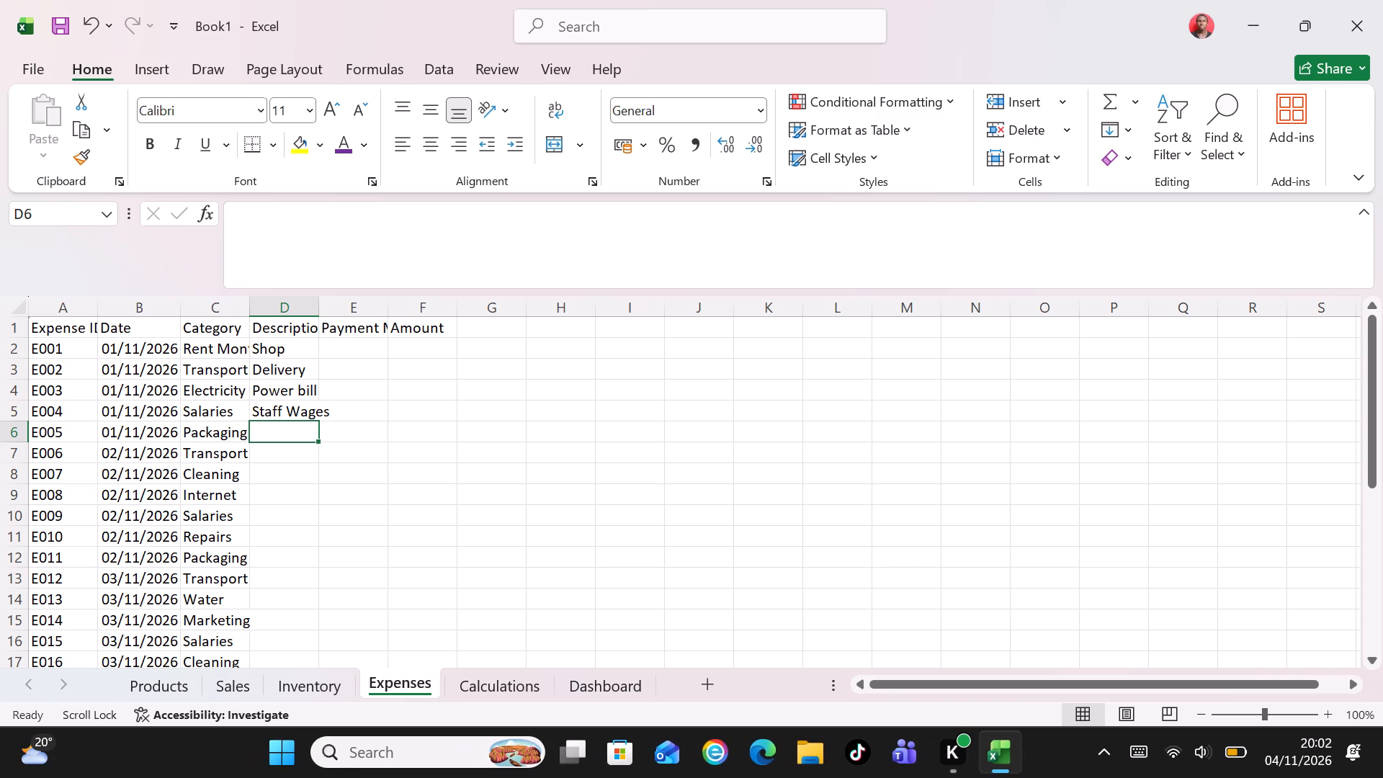
key("shift+s")
type("hopping")
key("space")
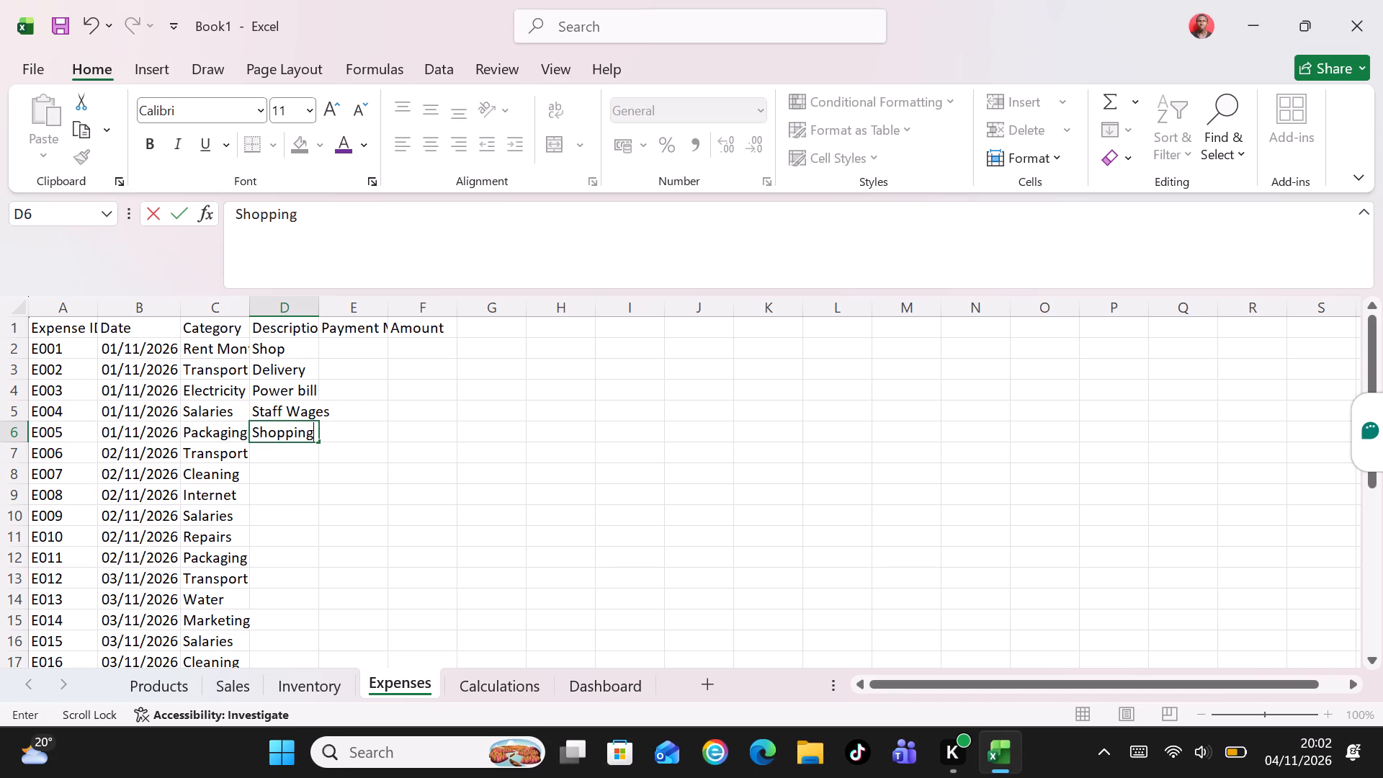
key("shift+b")
type("ags")
key("Return")
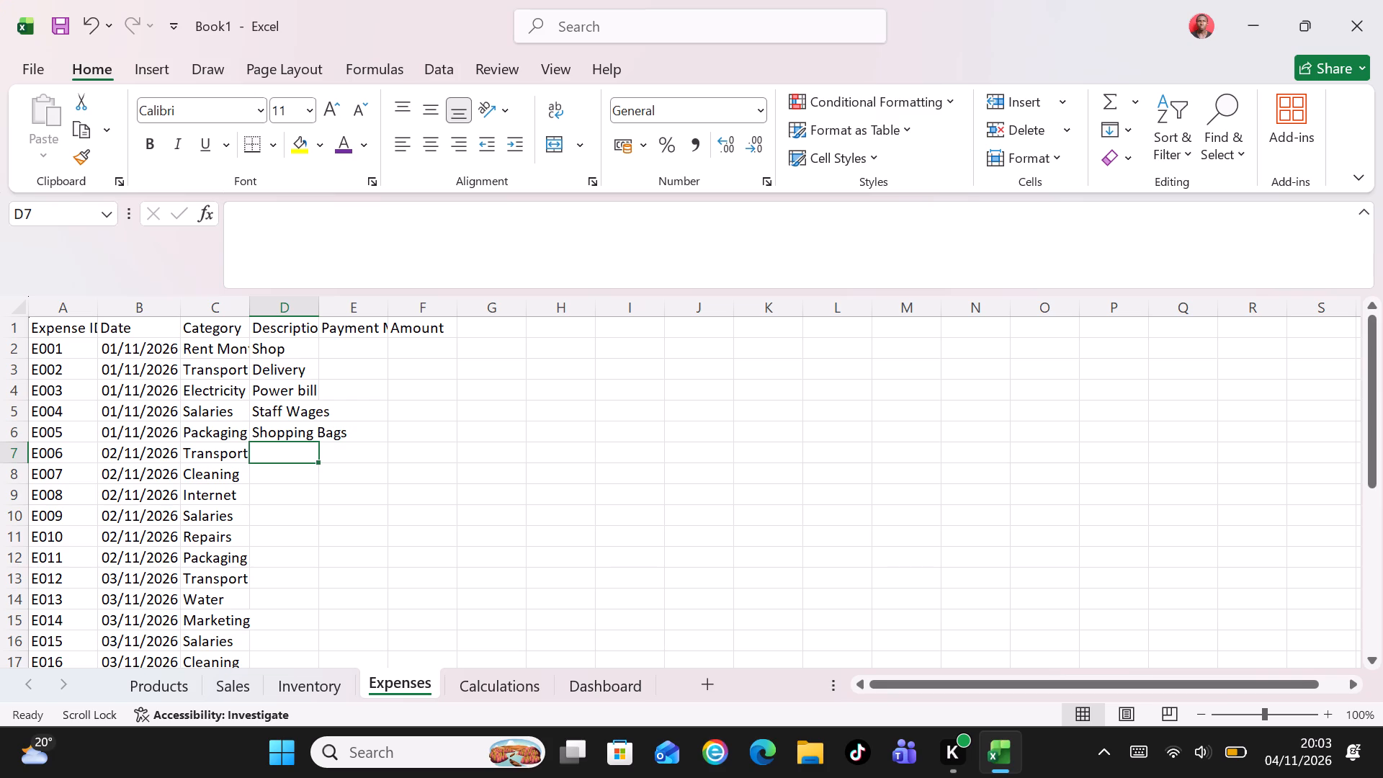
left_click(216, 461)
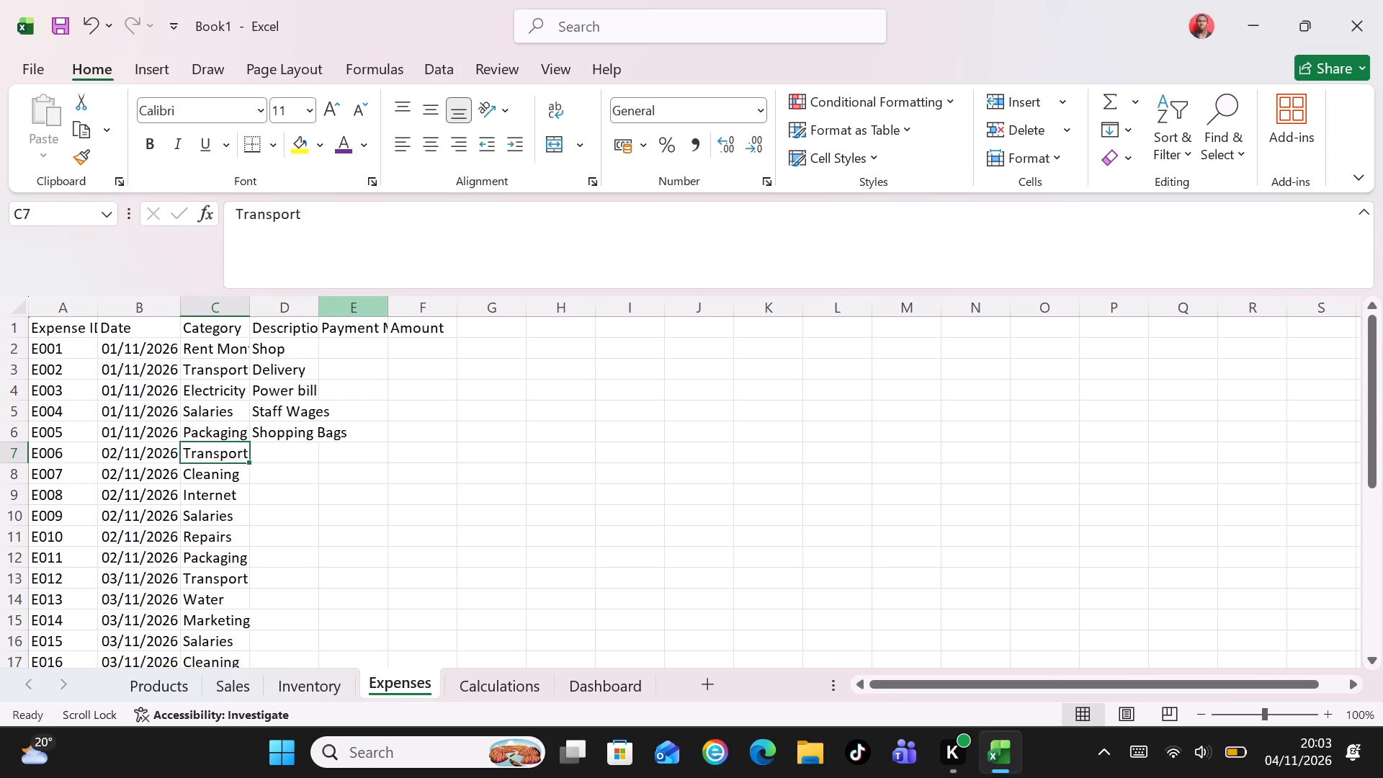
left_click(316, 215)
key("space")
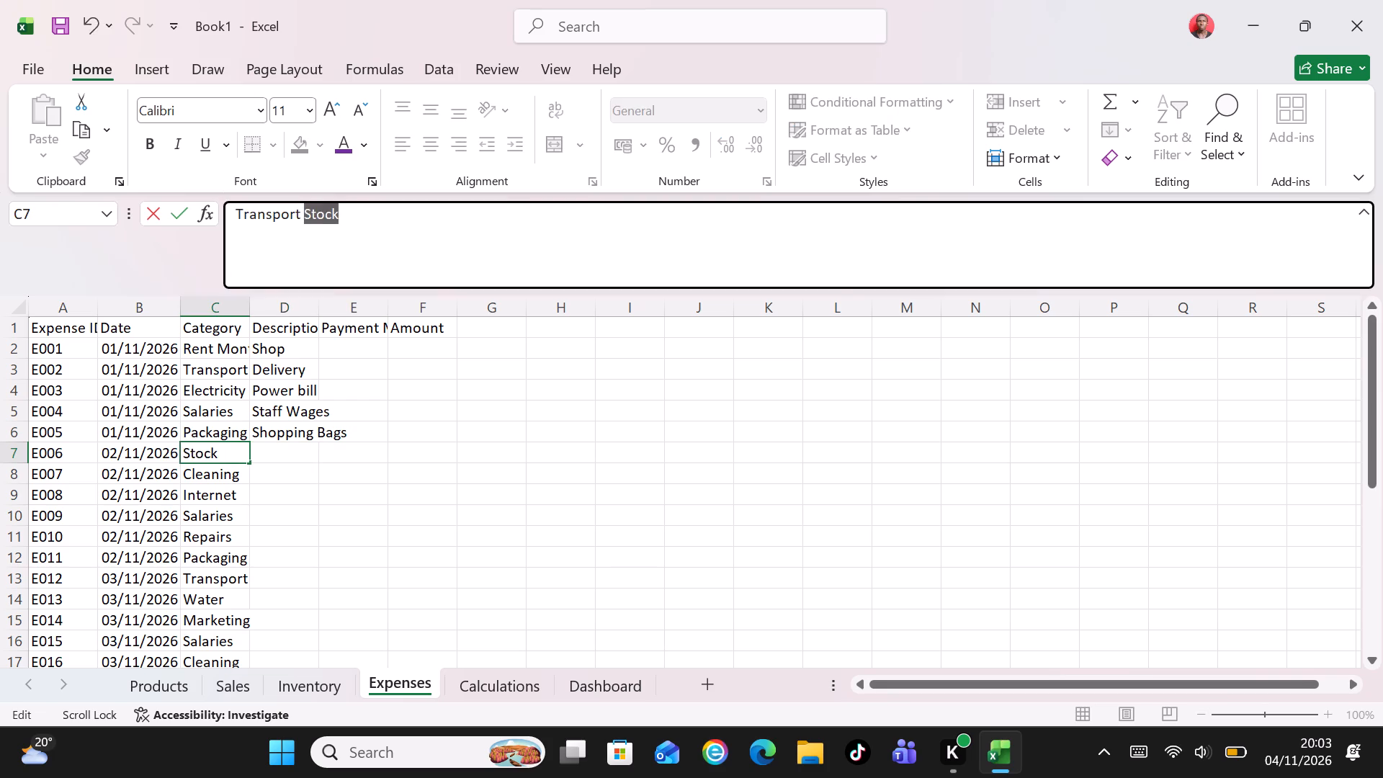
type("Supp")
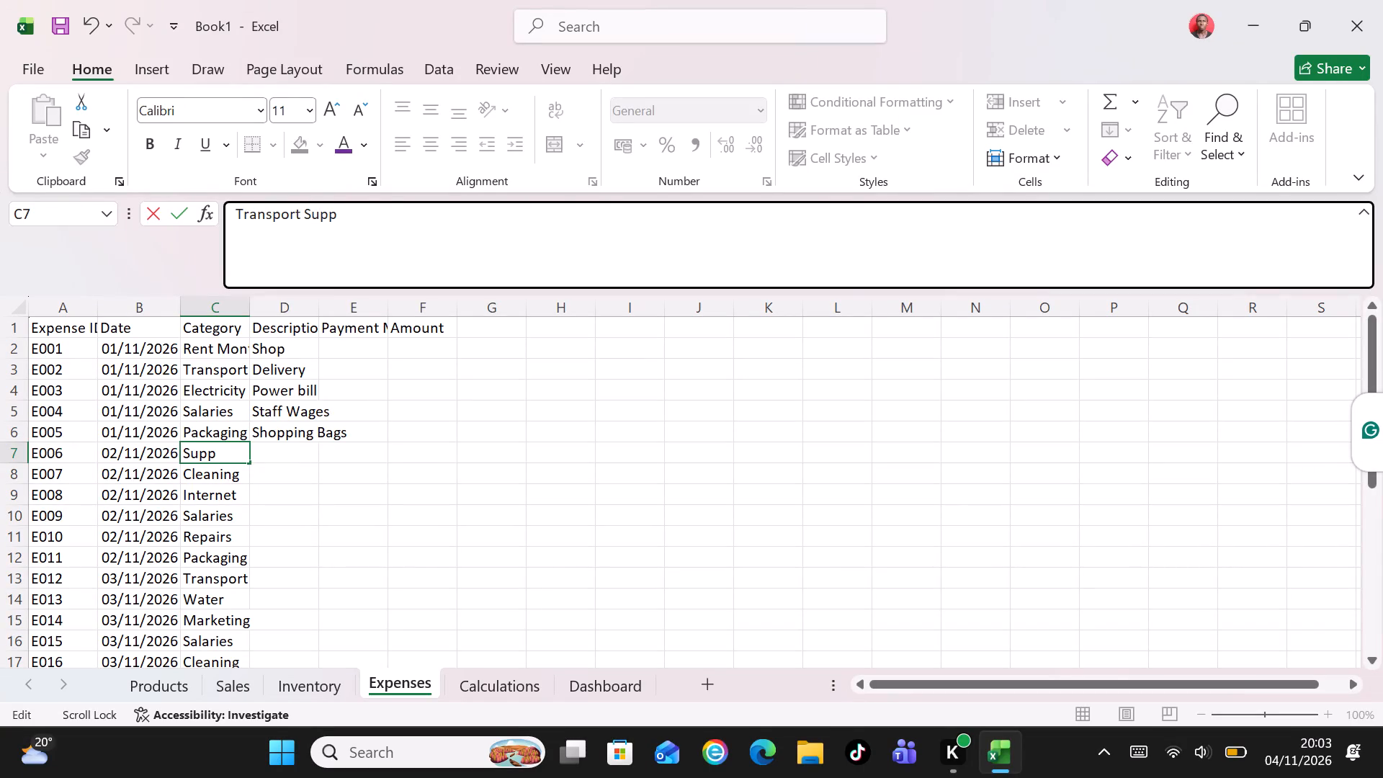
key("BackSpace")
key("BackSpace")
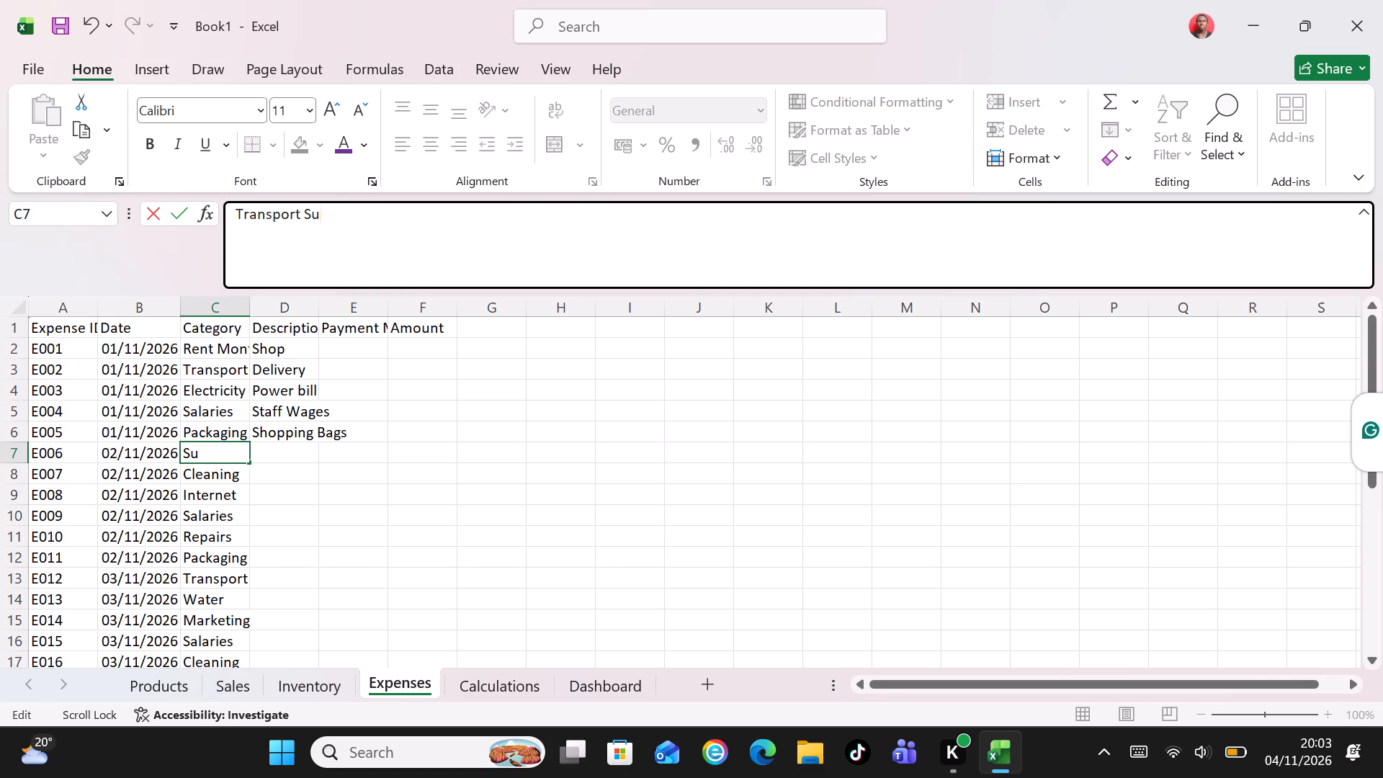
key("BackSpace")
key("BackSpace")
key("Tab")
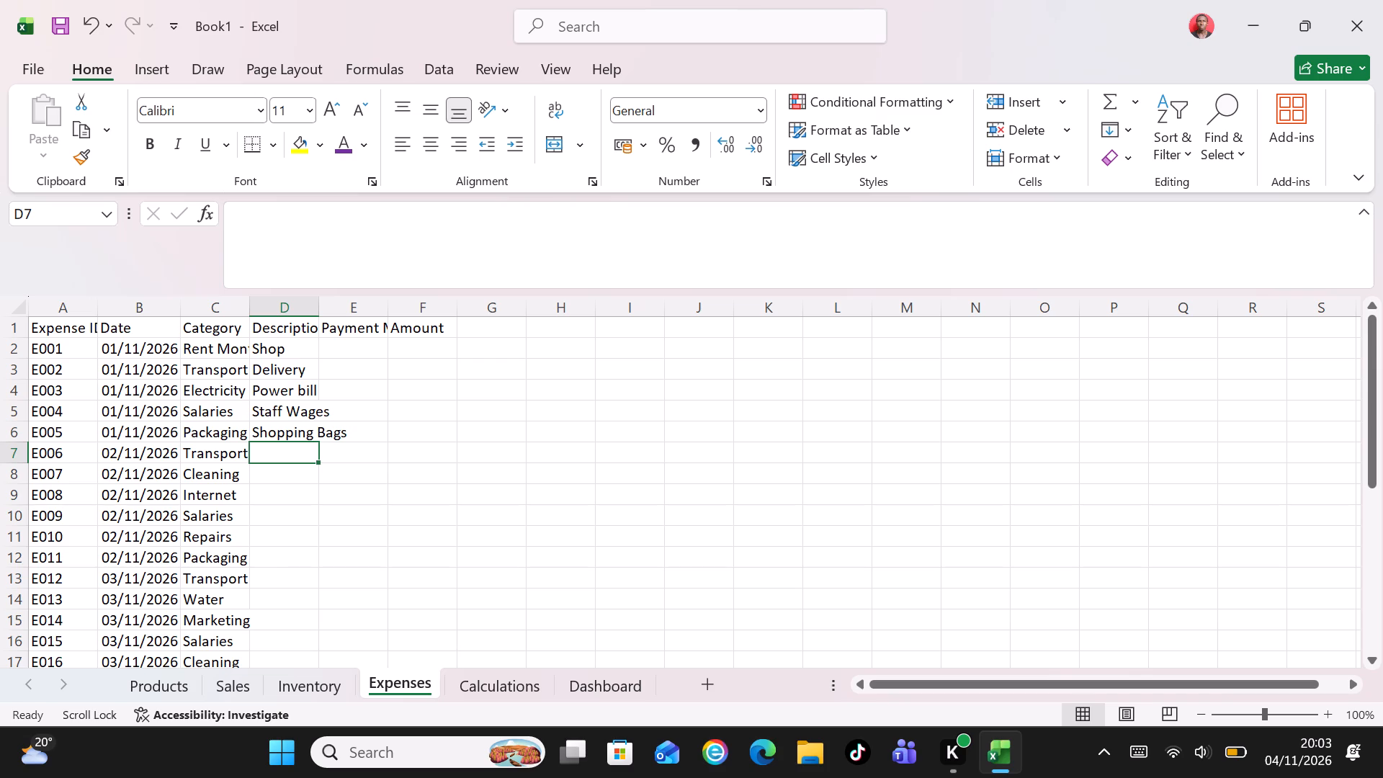
Enter Supplier delivery as the description for expense E006.
key("shift+s")
type("upplier")
key("space")
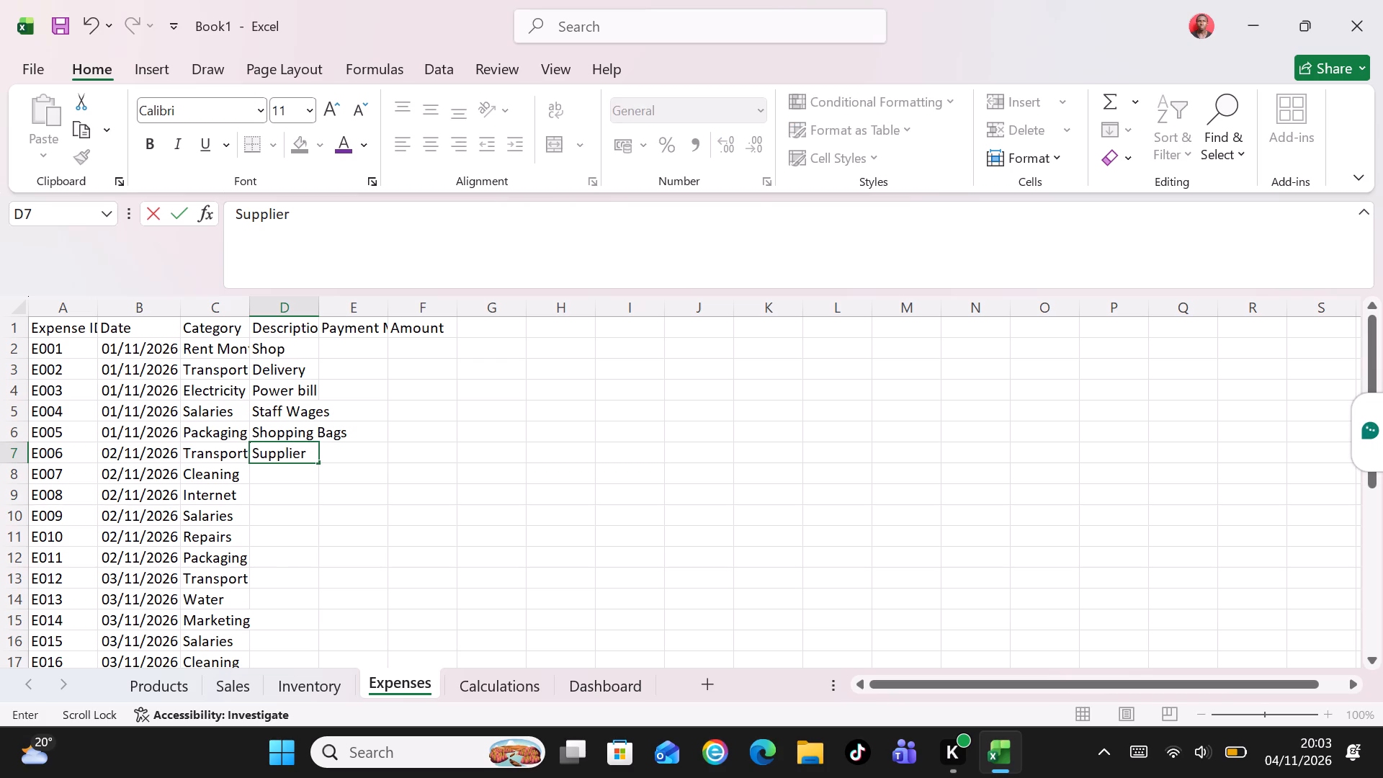
type("deliver")
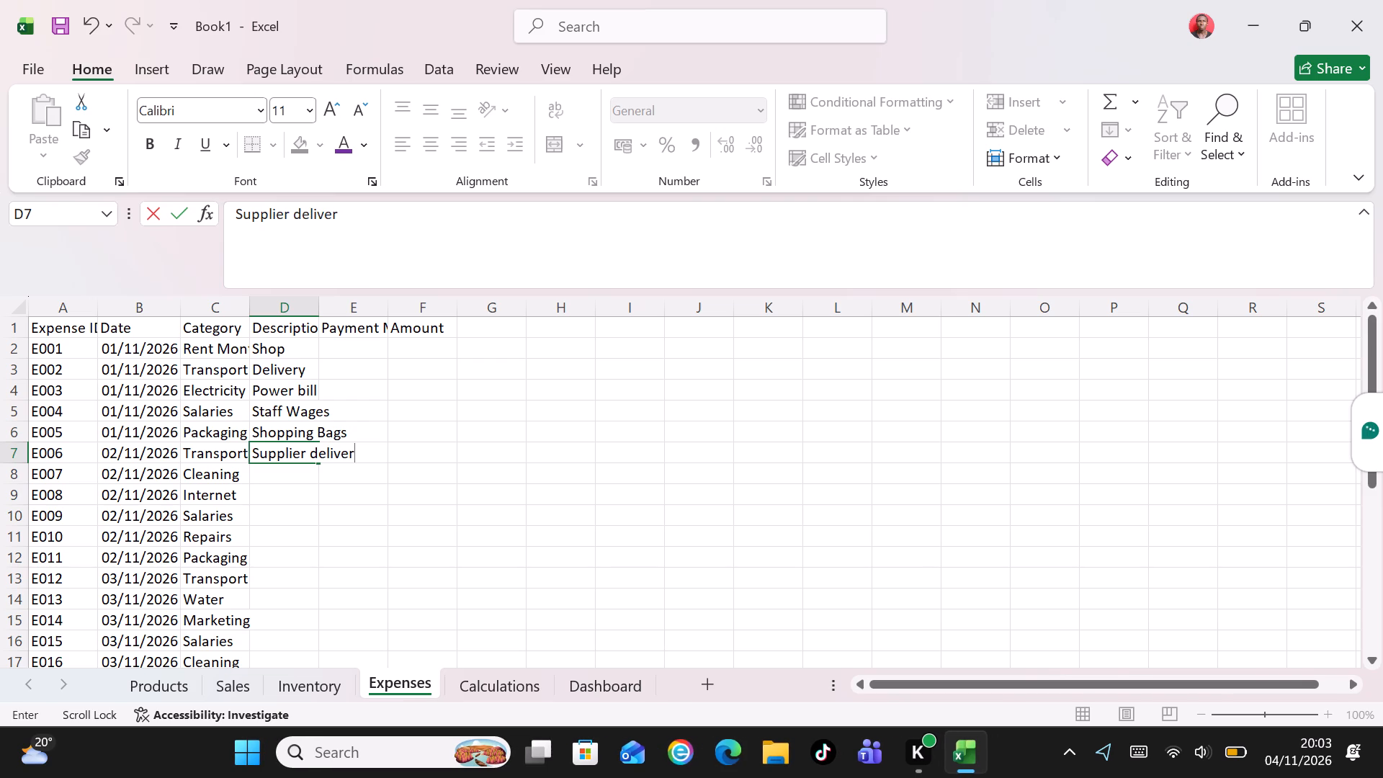
key("y")
key("Return")
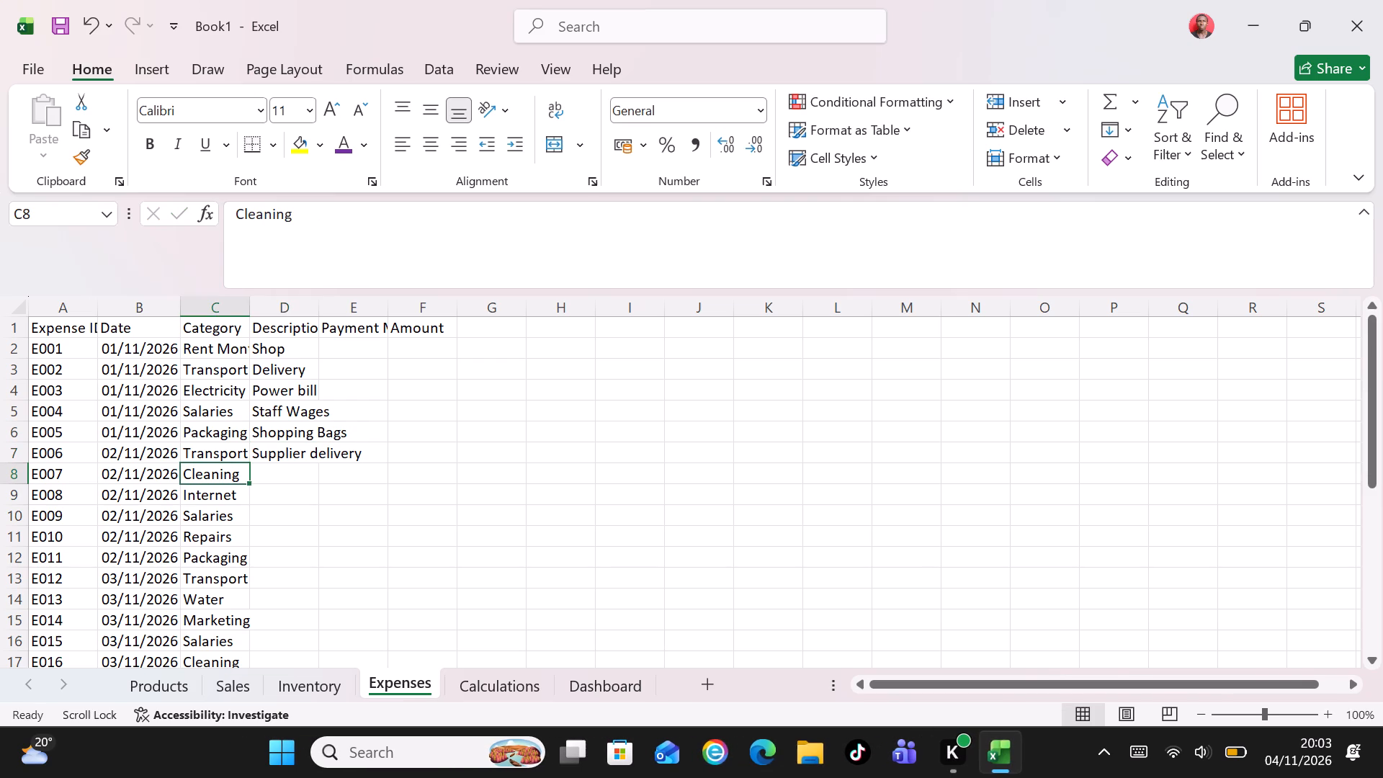
Enter Cleaning Materials as the description for expense E007.
left_click(285, 468)
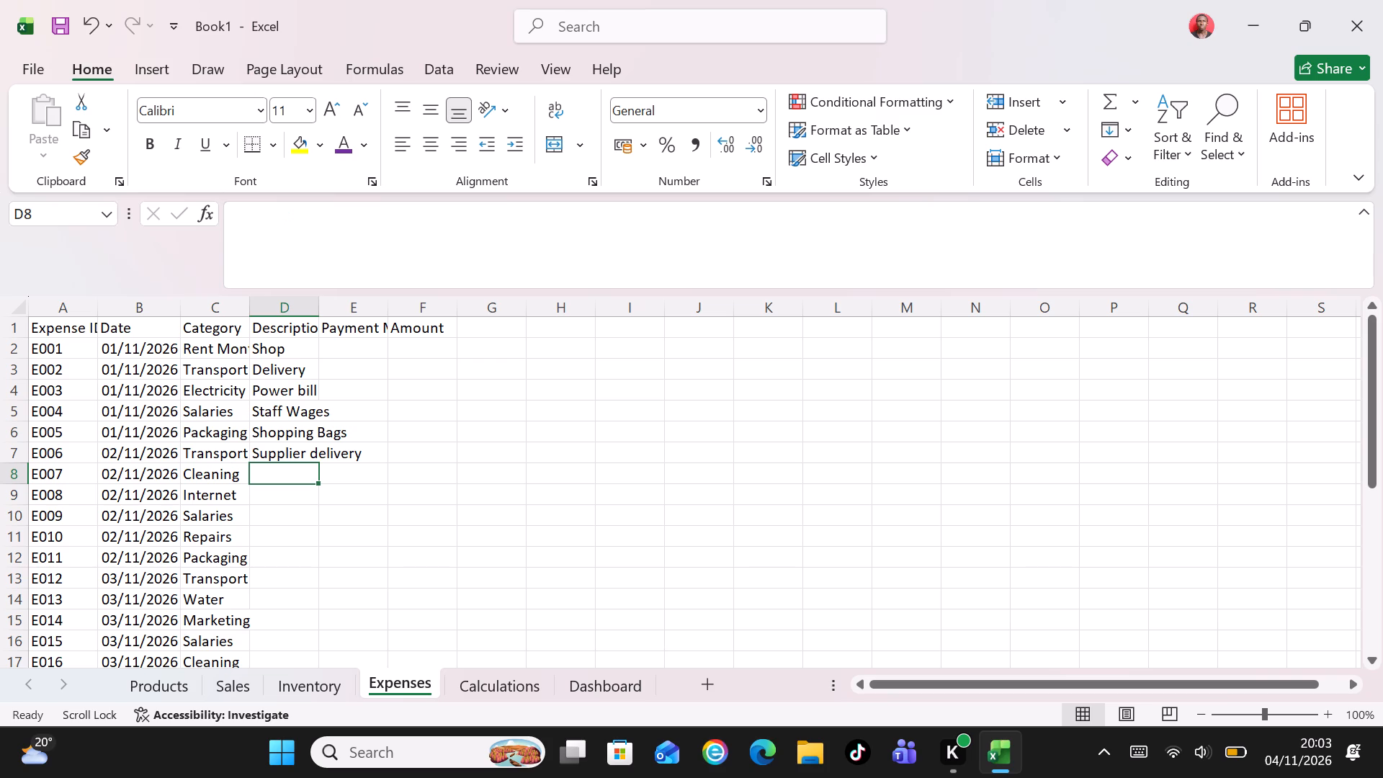
key("shift+c")
type("leaning")
key("space")
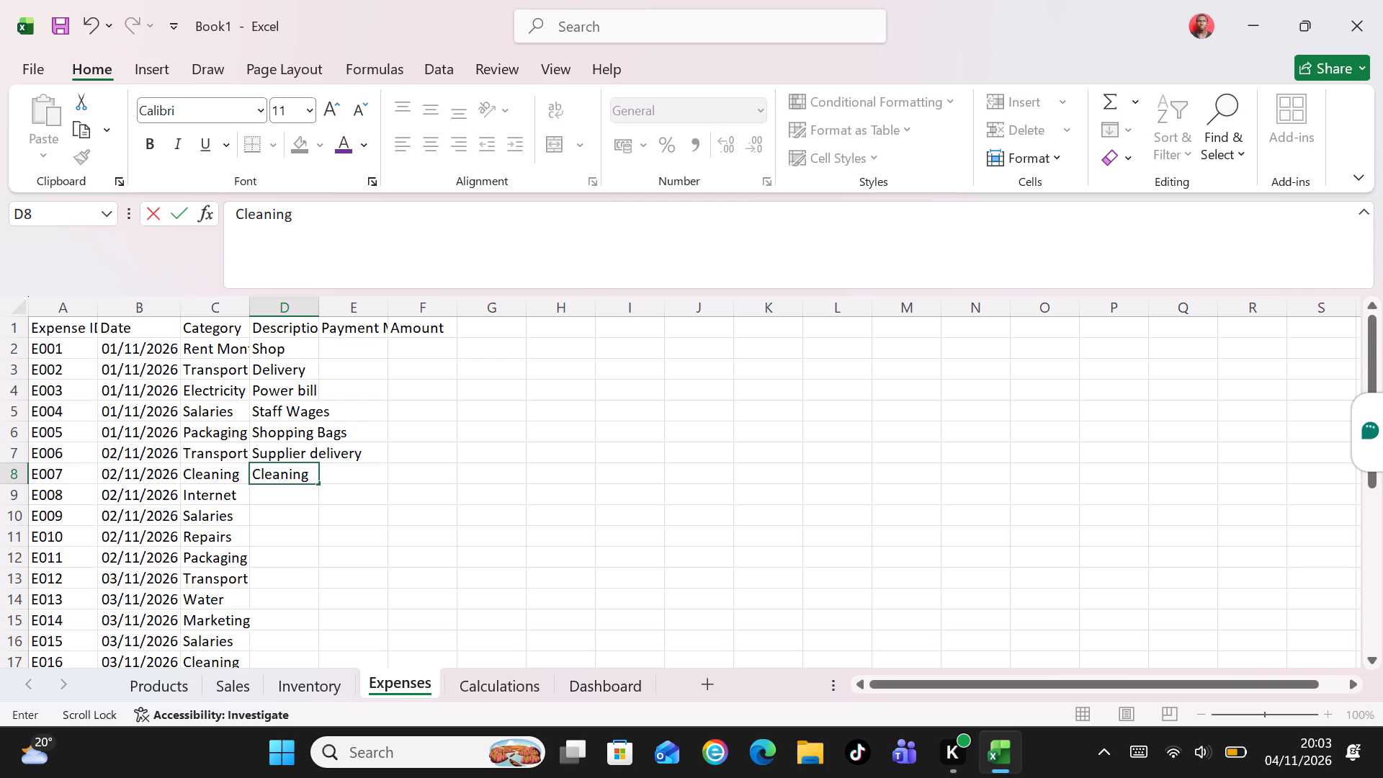
type("Materials")
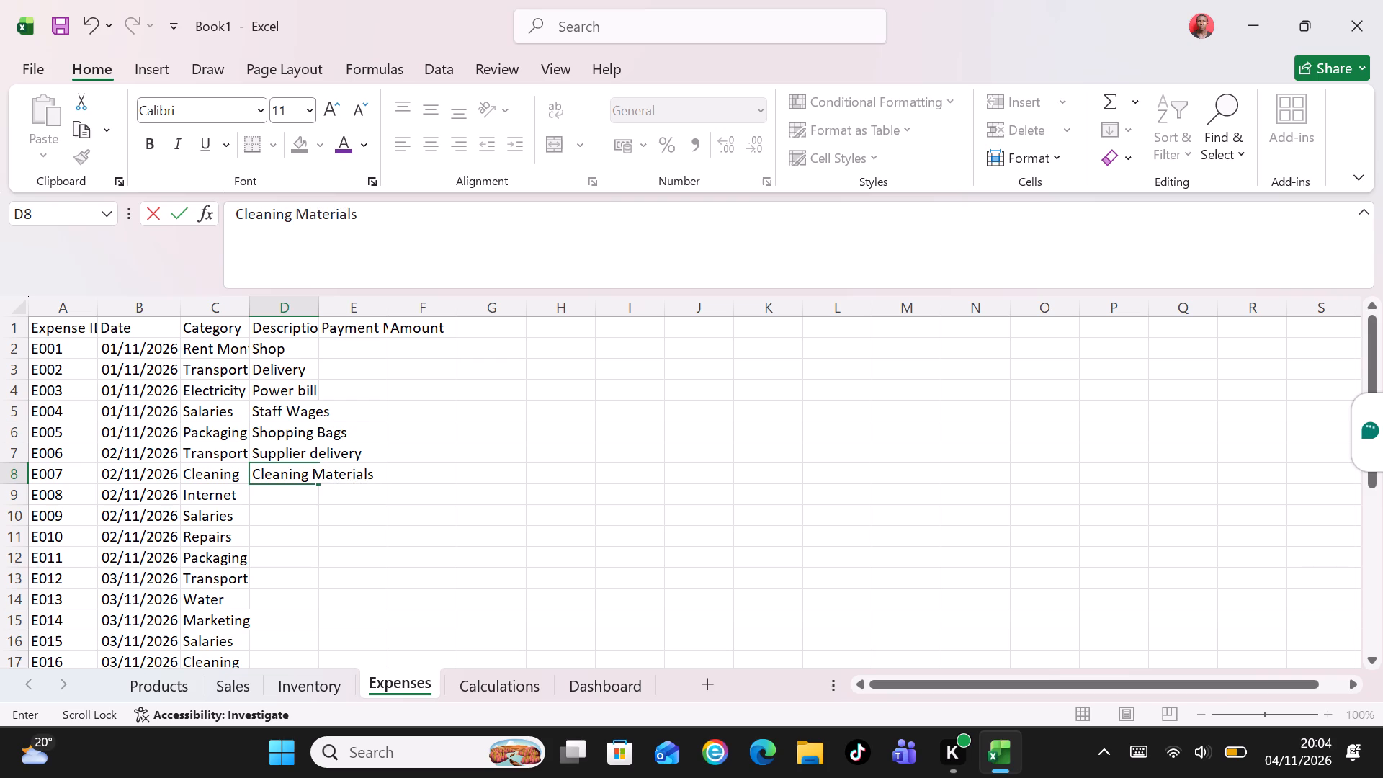
key("Return")
key("Return")
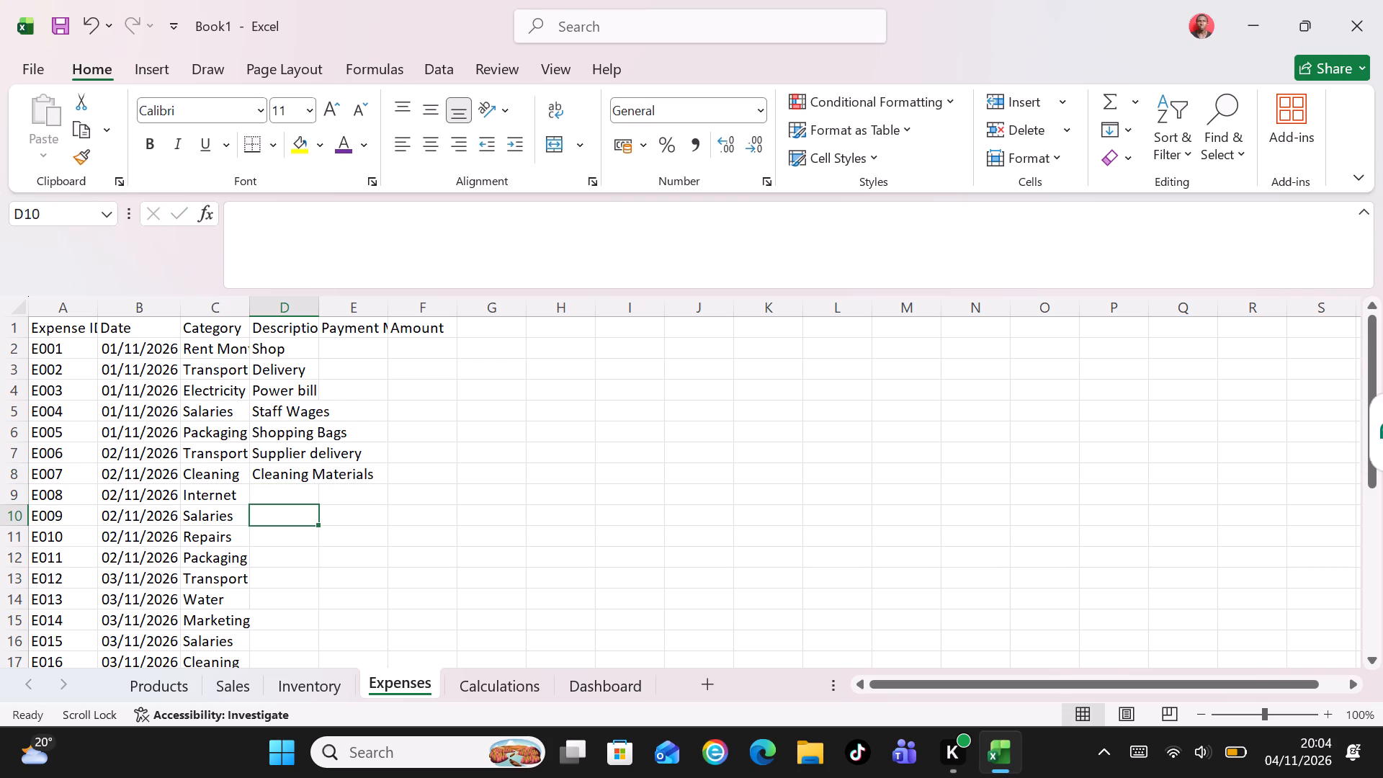
Enter Internet Subscription as the description for expense E008.
left_click(285, 493)
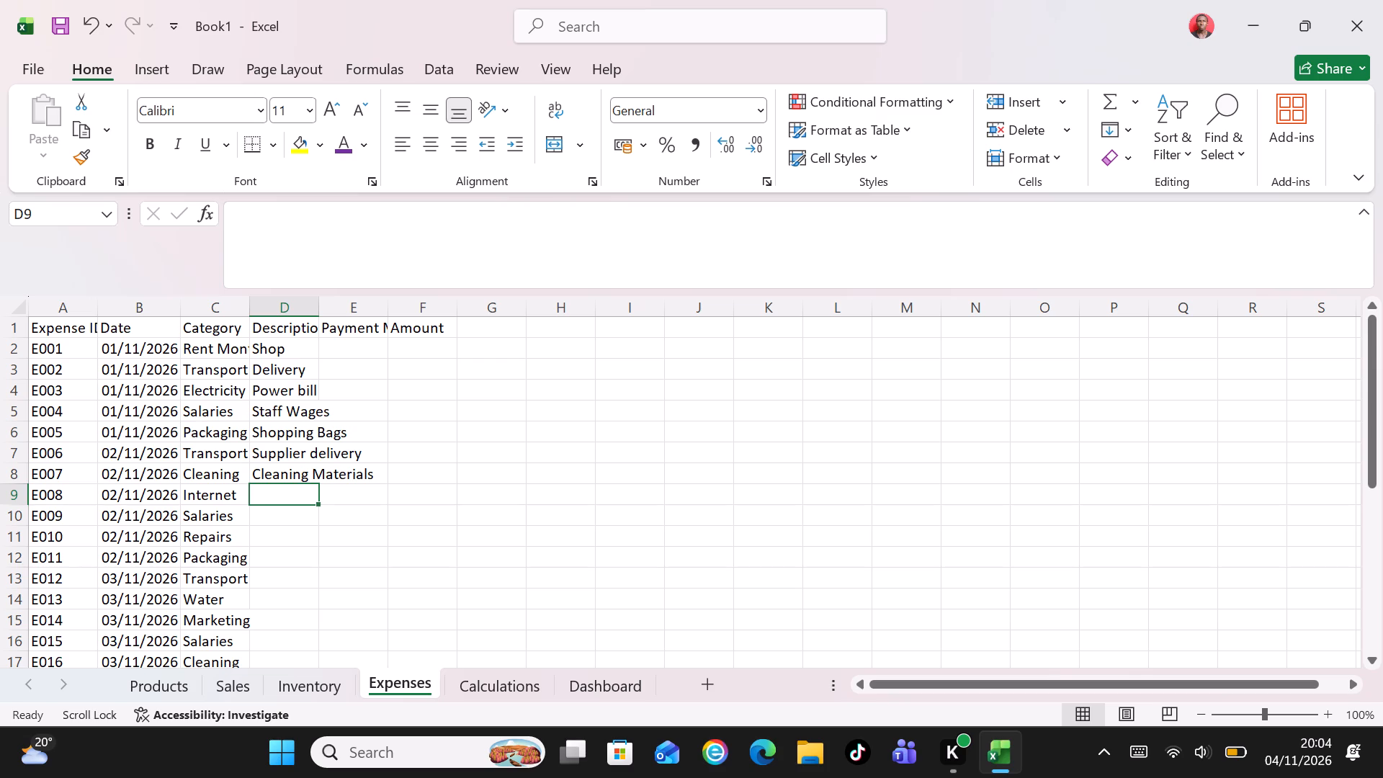
key("shift+i")
type("nternet")
key("space")
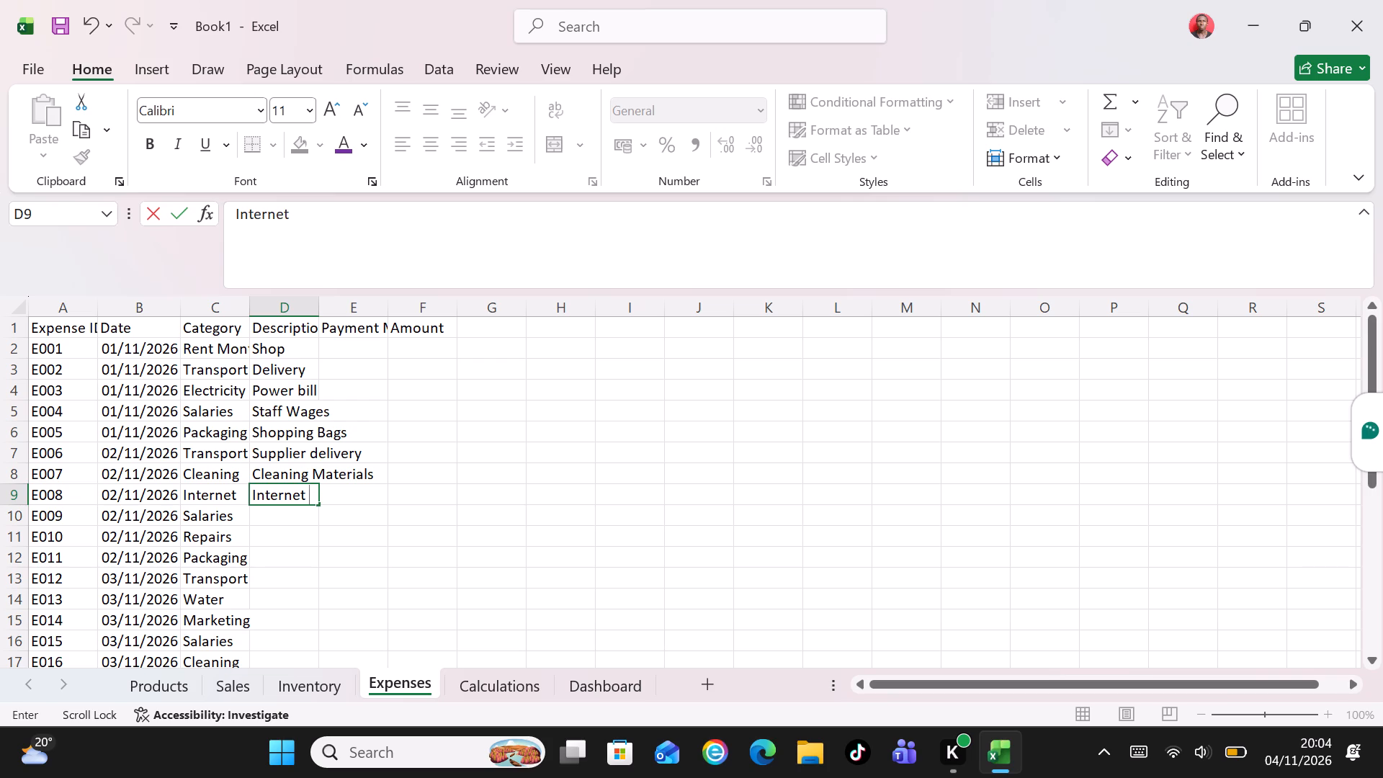
type("Subscription")
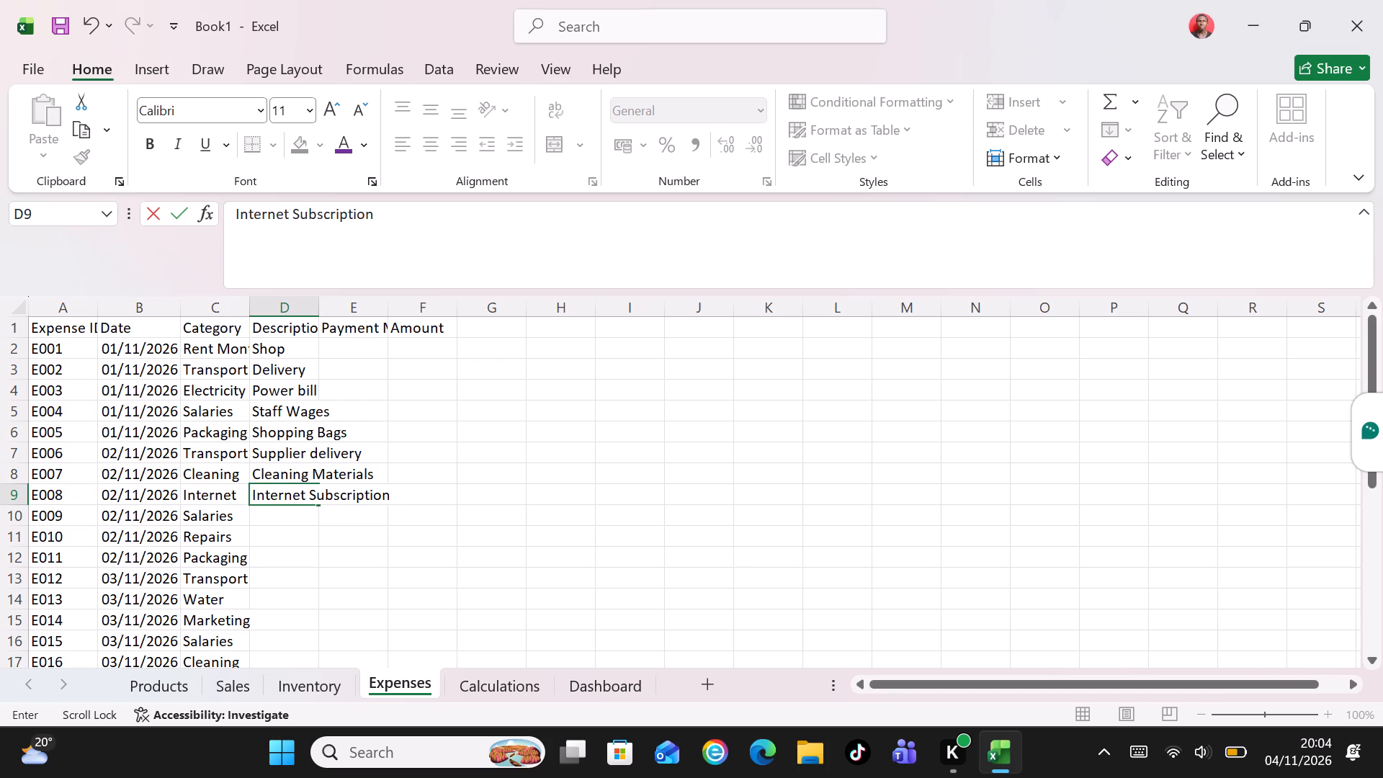
key("Return")
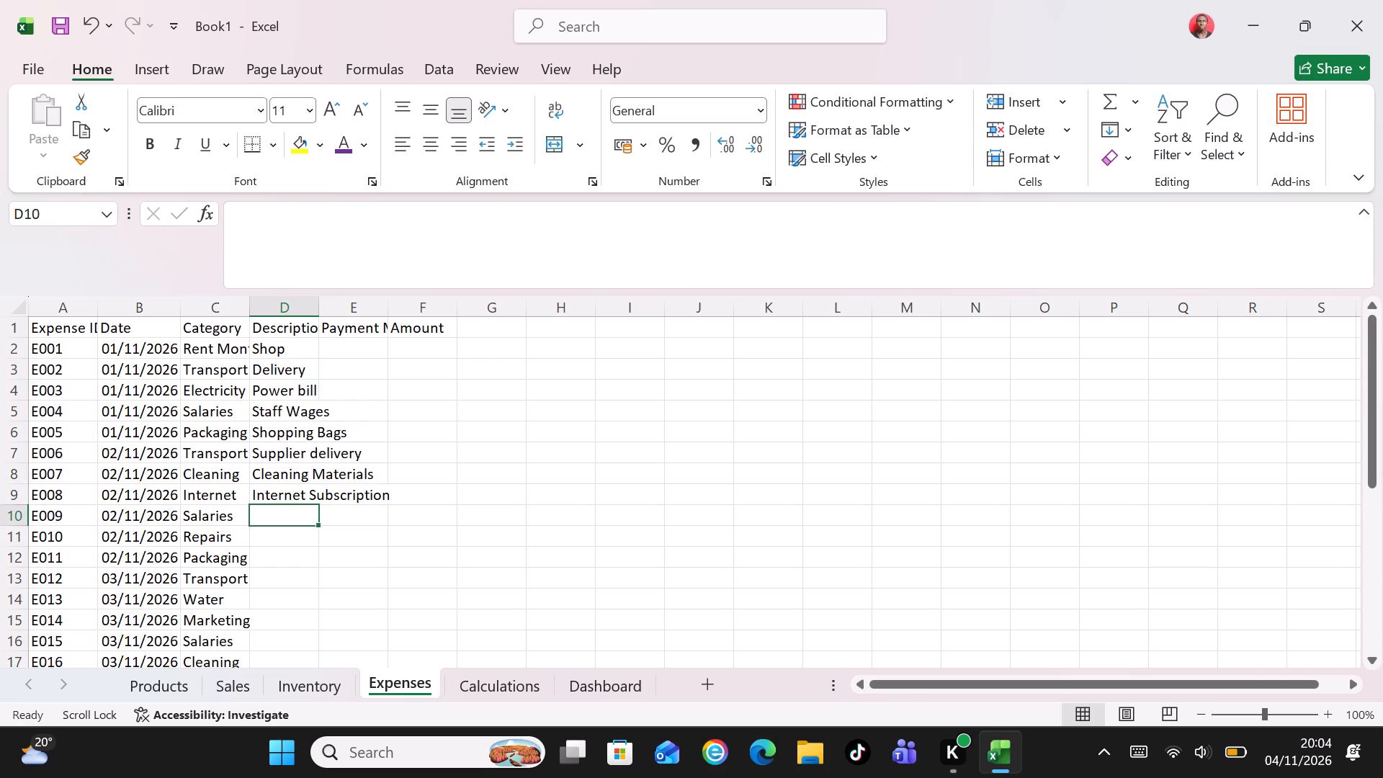
Enter Staff Wages as the description for expense E009.
type("St")
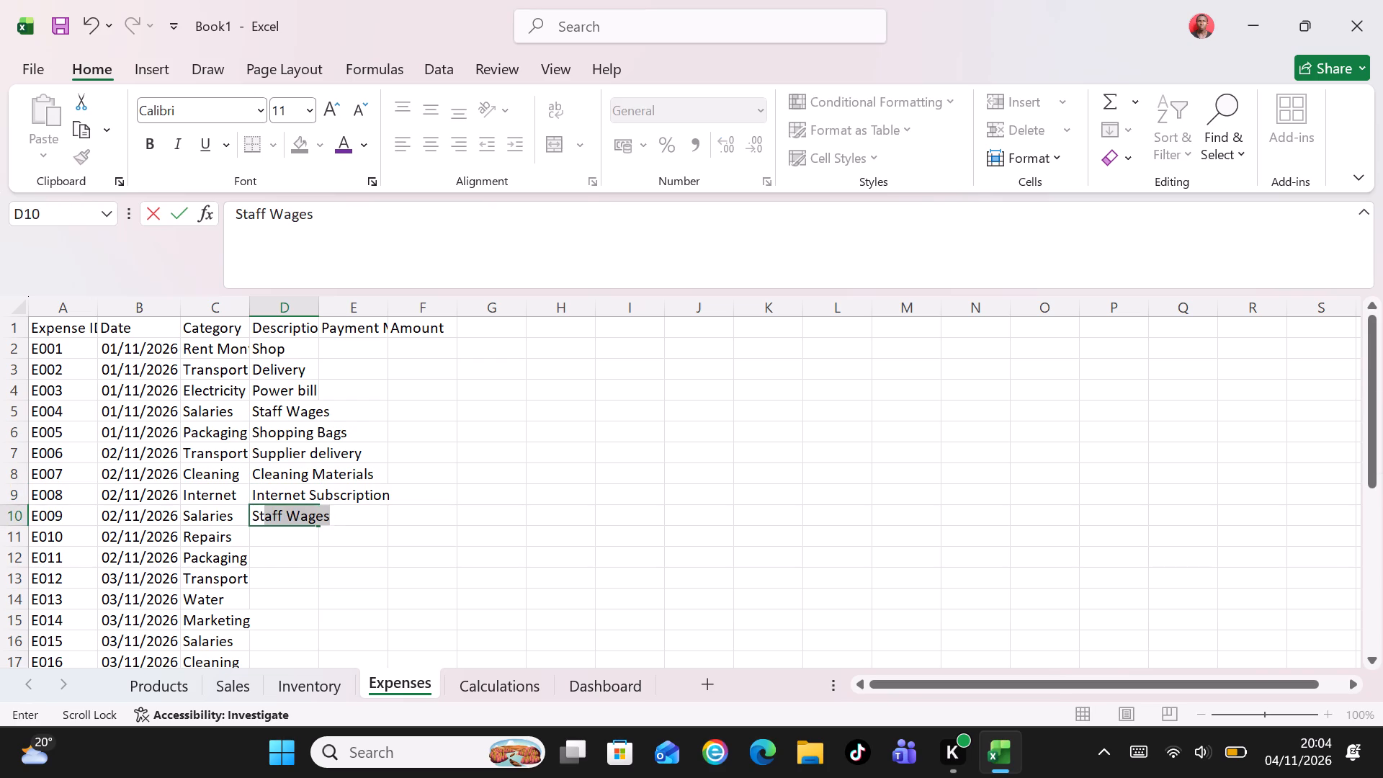
key("Return")
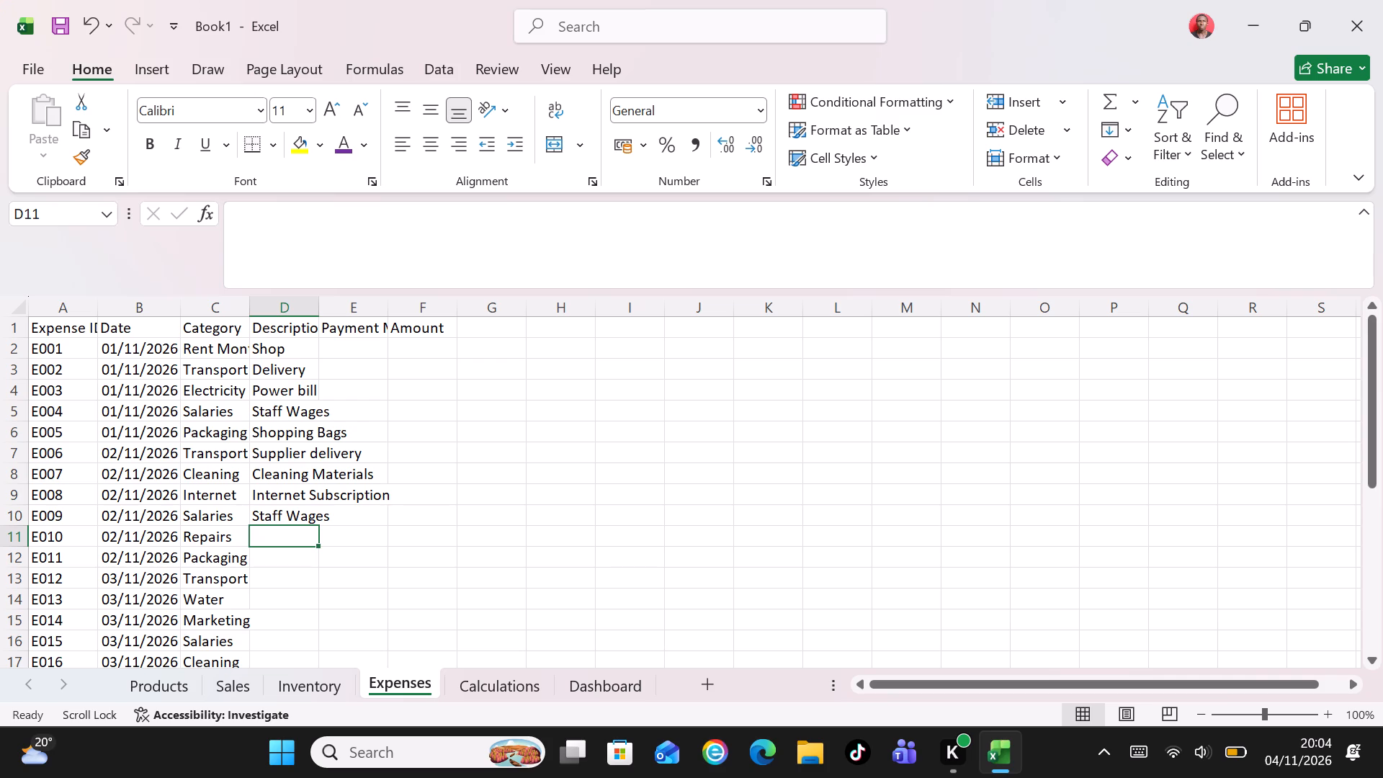
Enter Shelf Repair as the description for expense E010.
type("Shelf")
key("space")
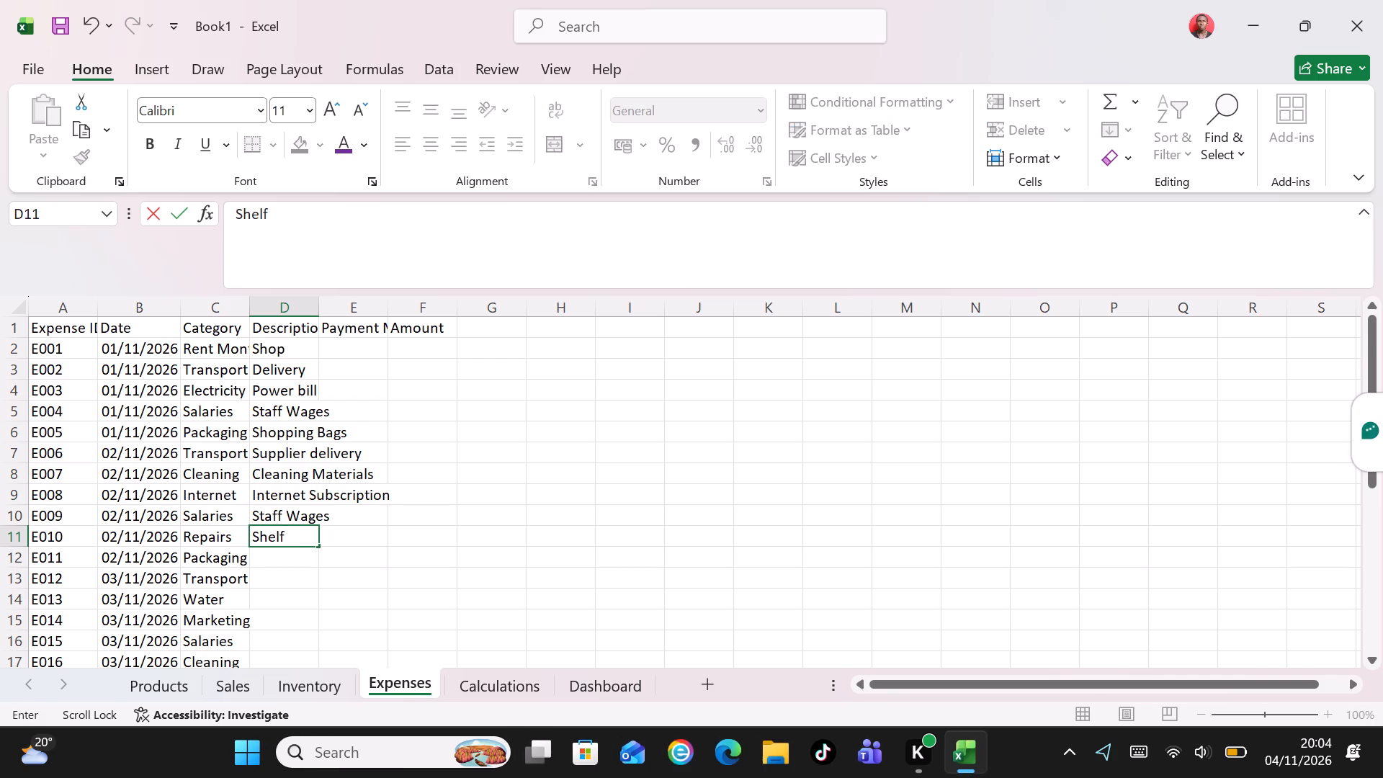
type("Repair")
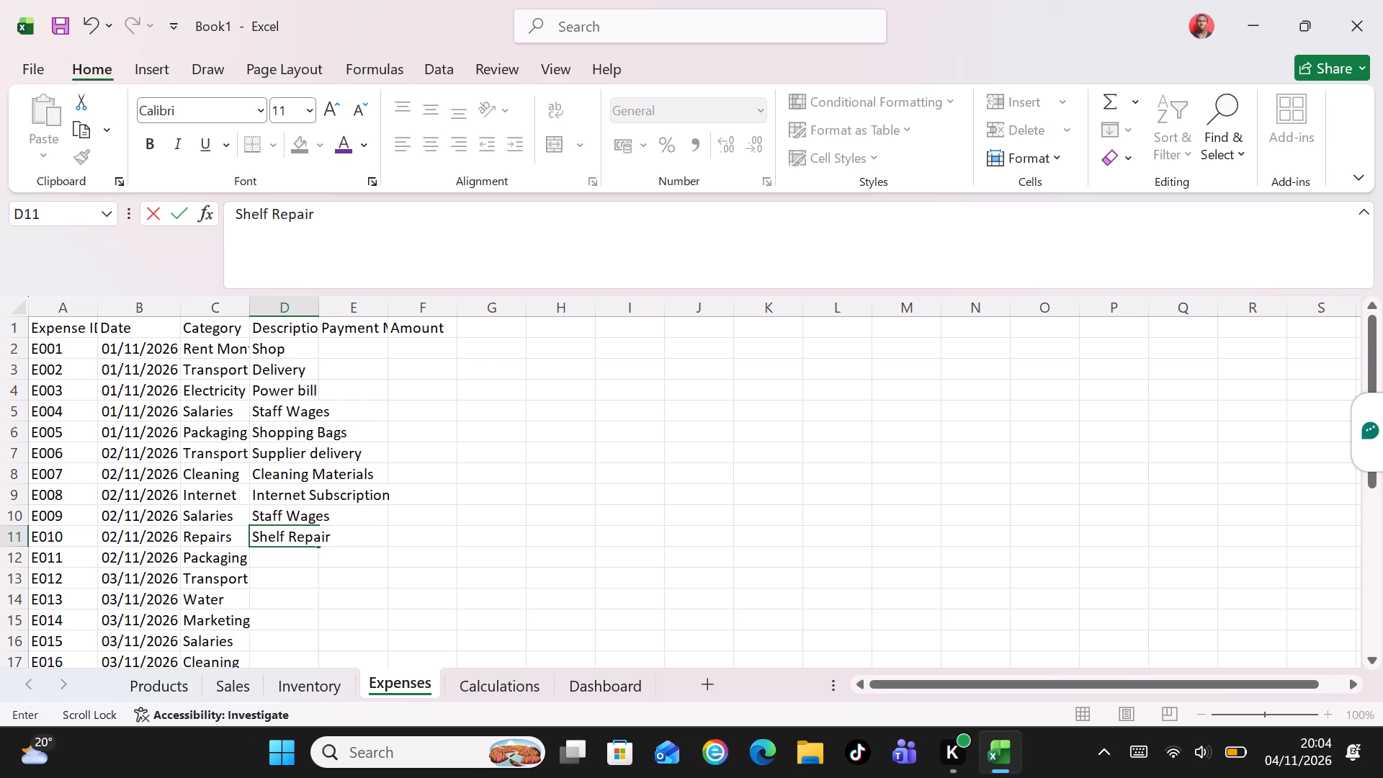
key("Return")
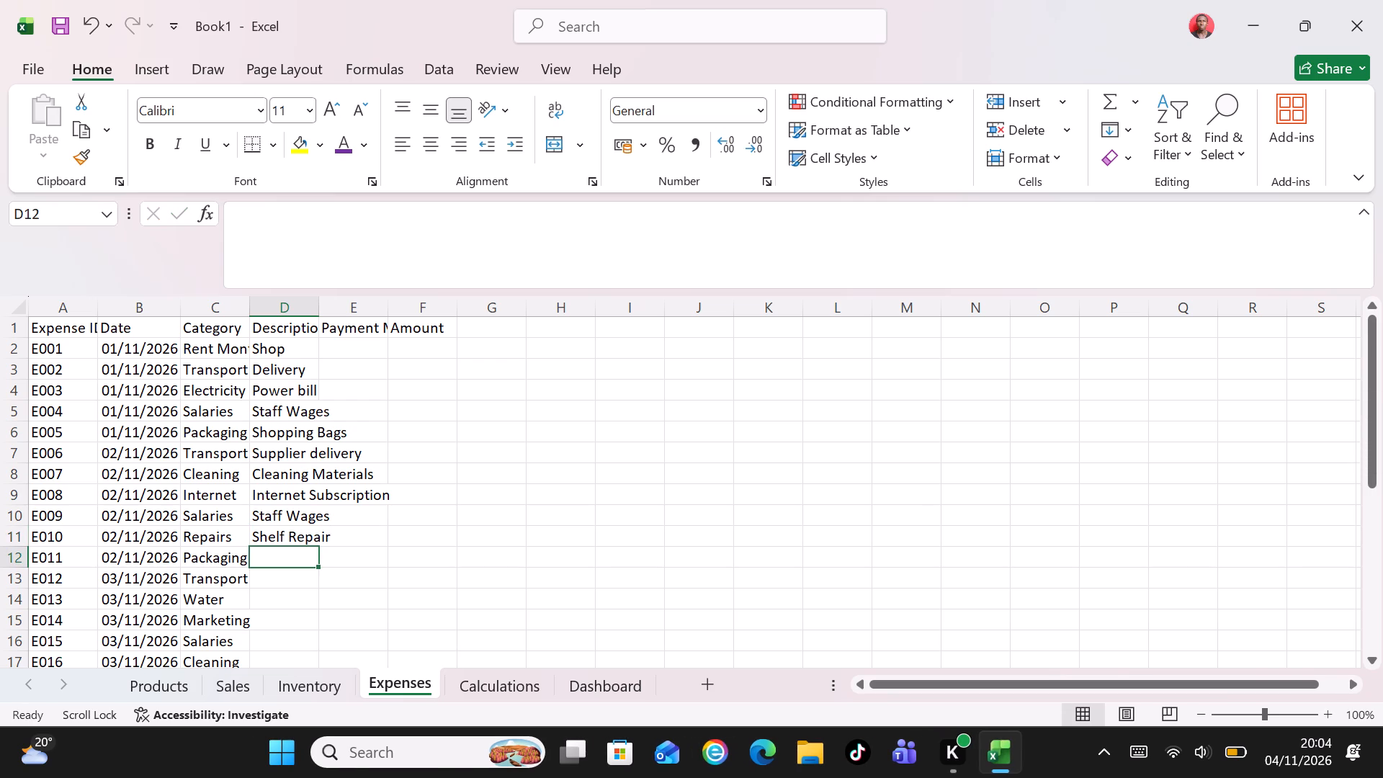
Enter Packaging Materials as the description for expense E011.
key("shift+p")
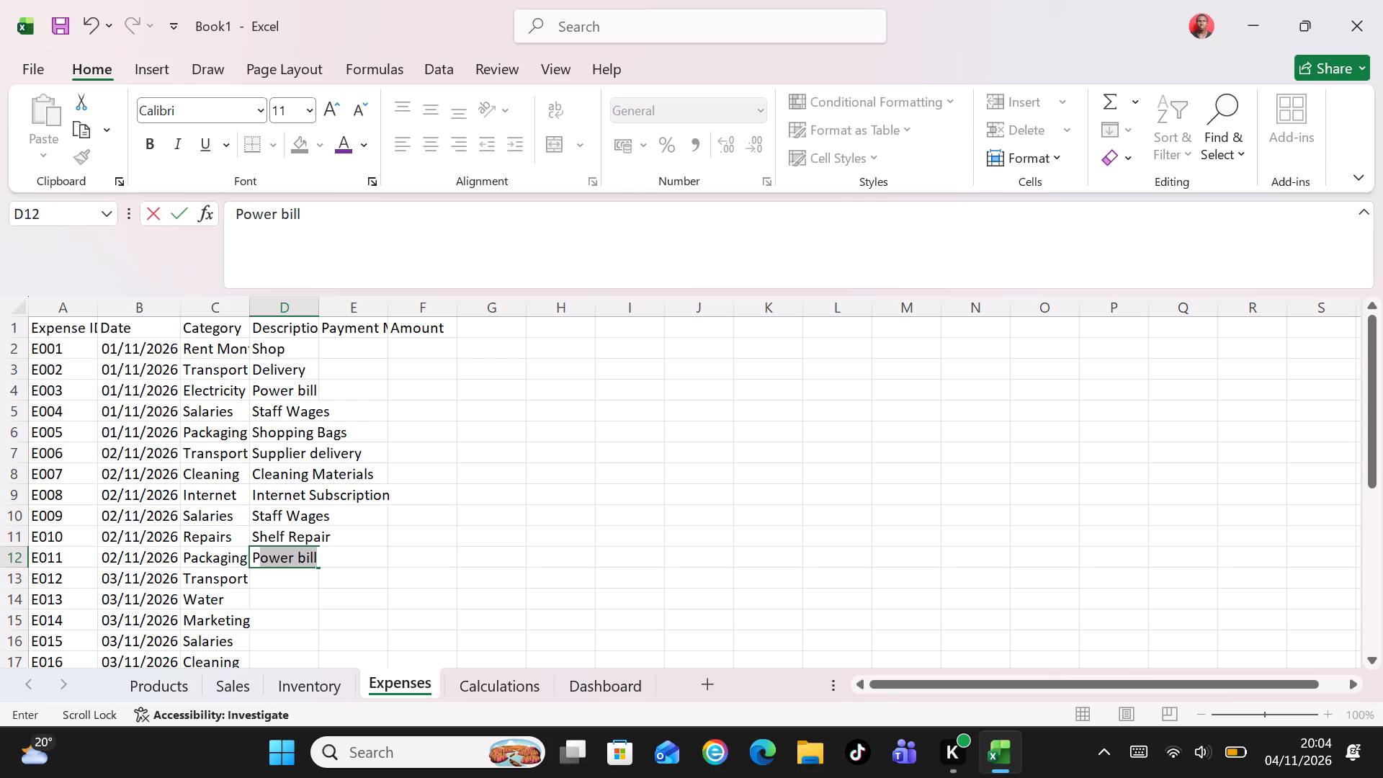
type("ackaginf")
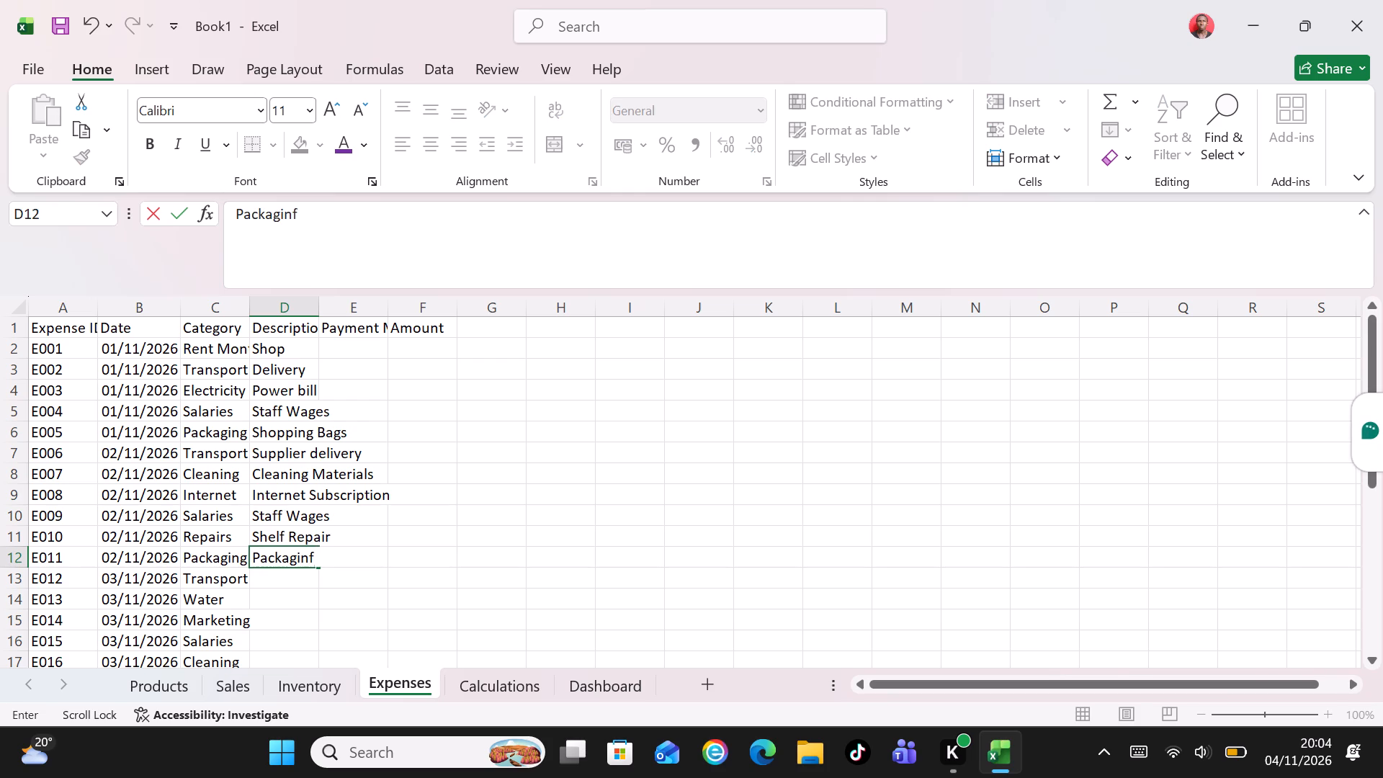
key("BackSpace")
type("g")
key("space")
type("Materials")
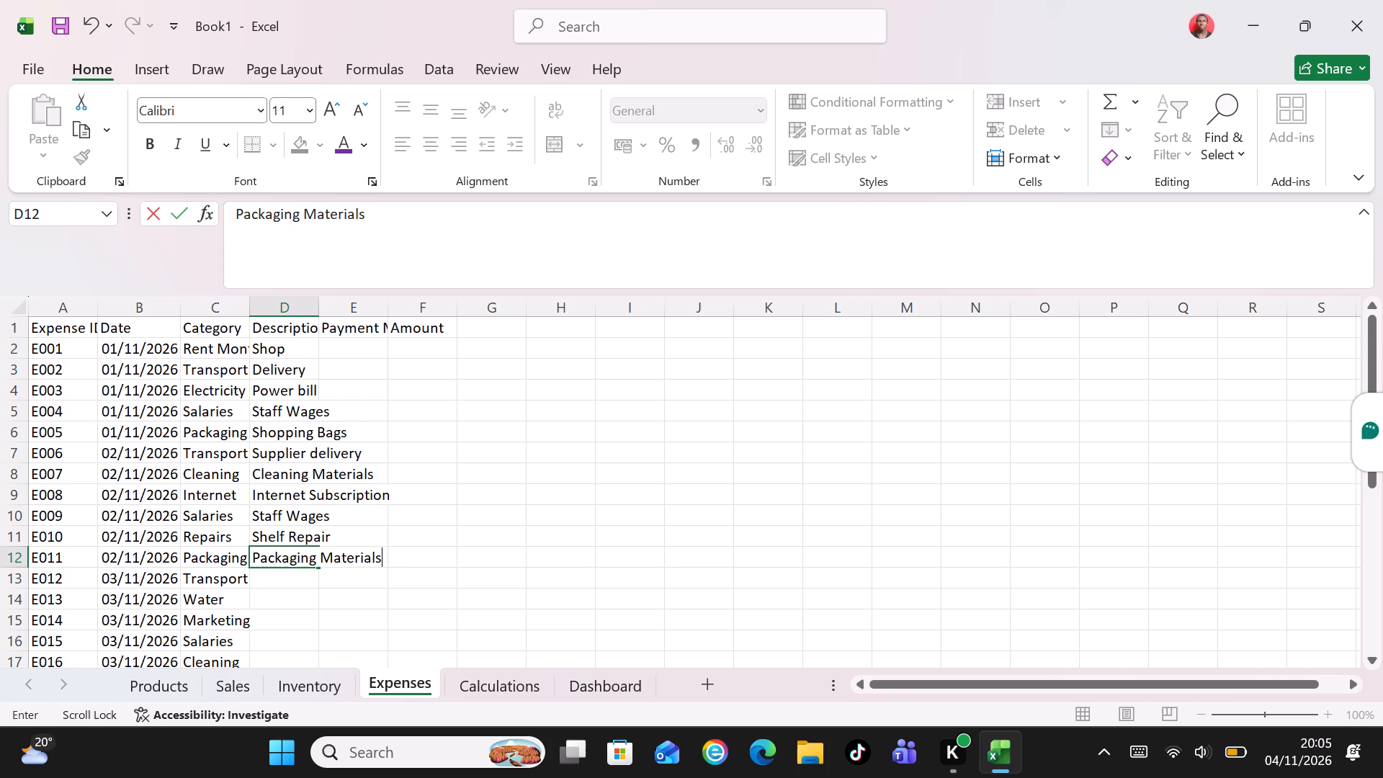
key("Return")
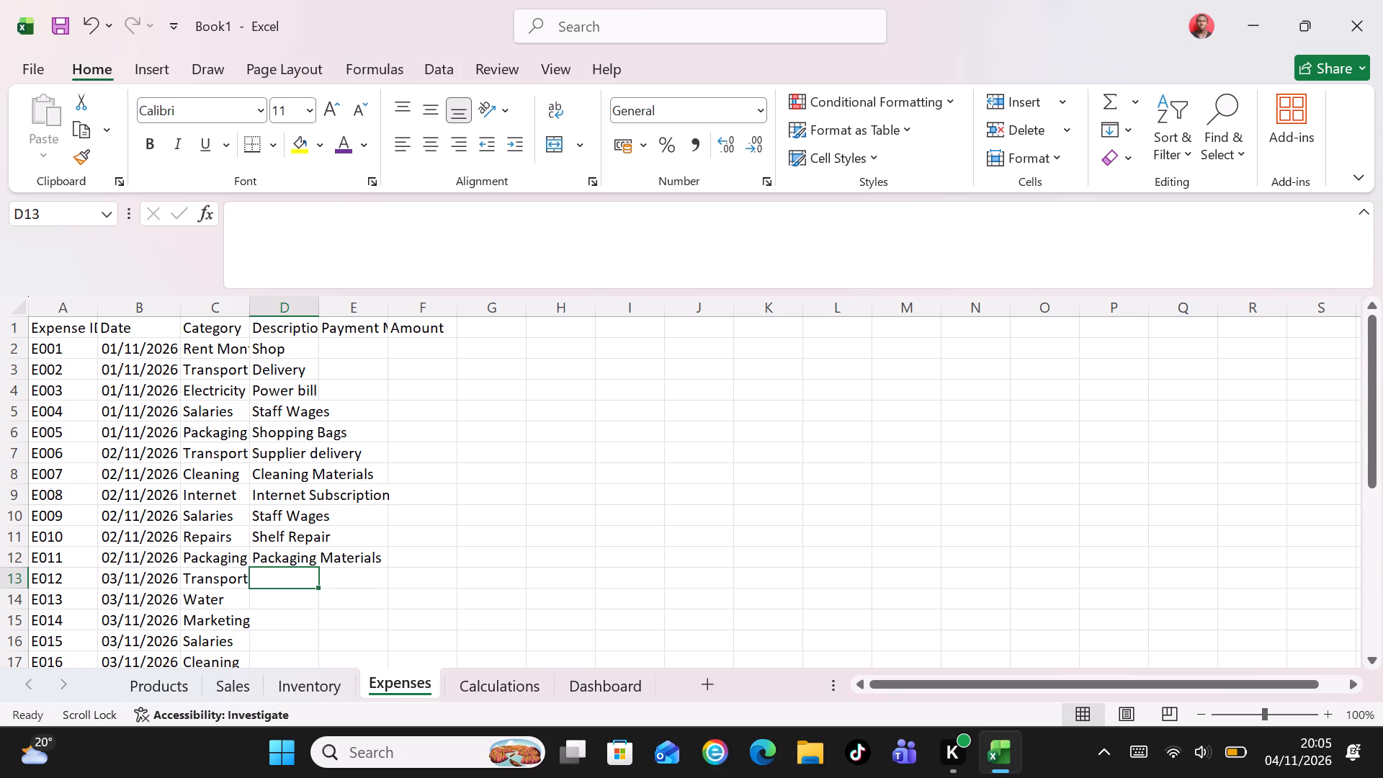
Enter Stock Collection as the description for expense E012.
type("Stock")
key("space")
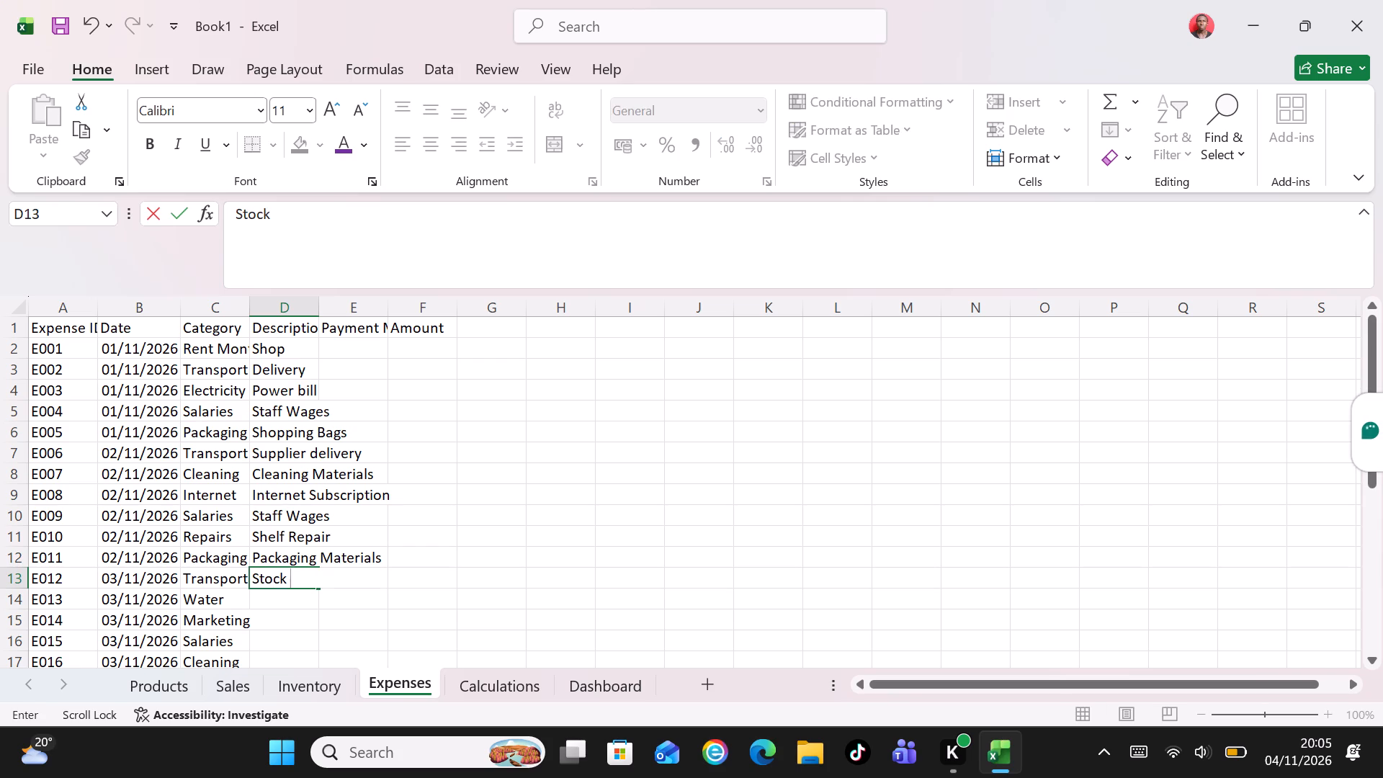
type("Coll")
type("ection")
key("Return")
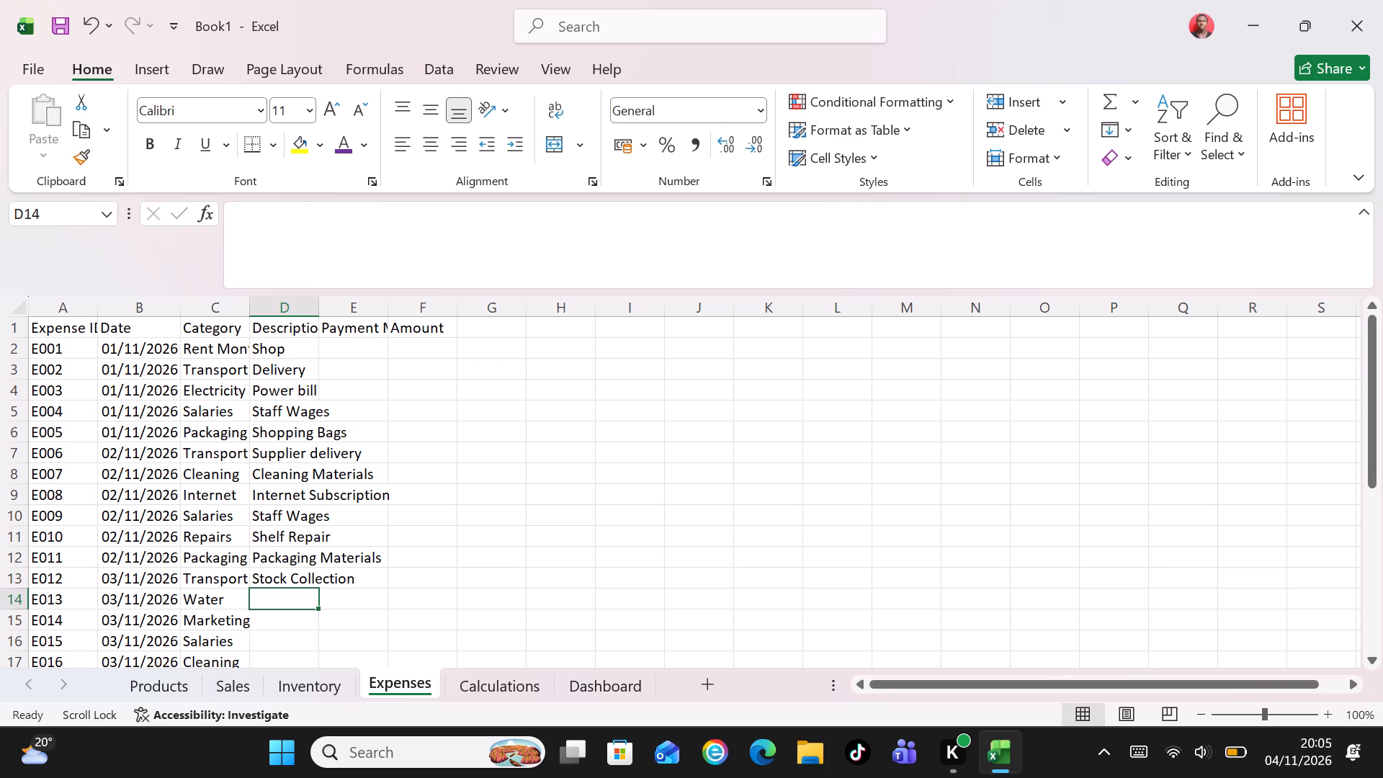
Enter Water bill as the description for expense E013.
type("Water")
key("space")
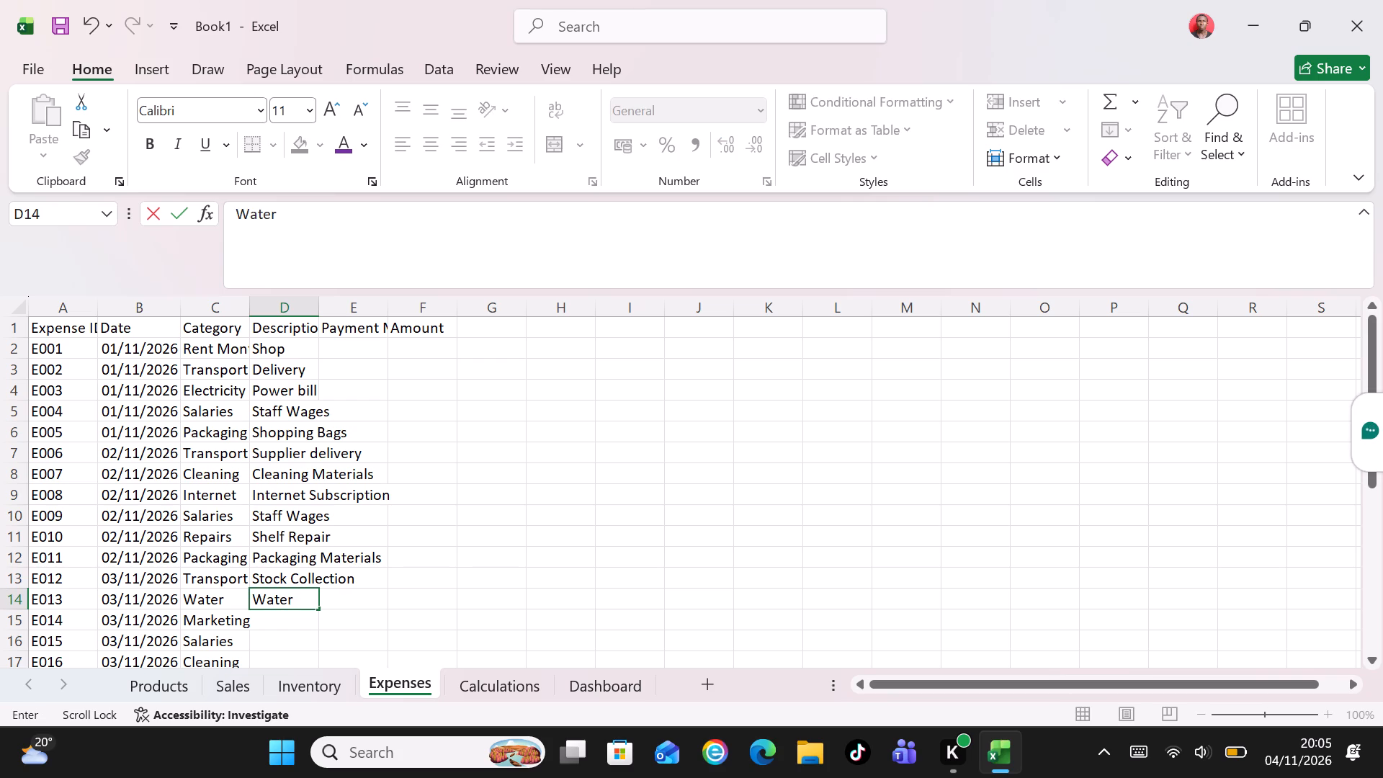
type("bill")
key("Return")
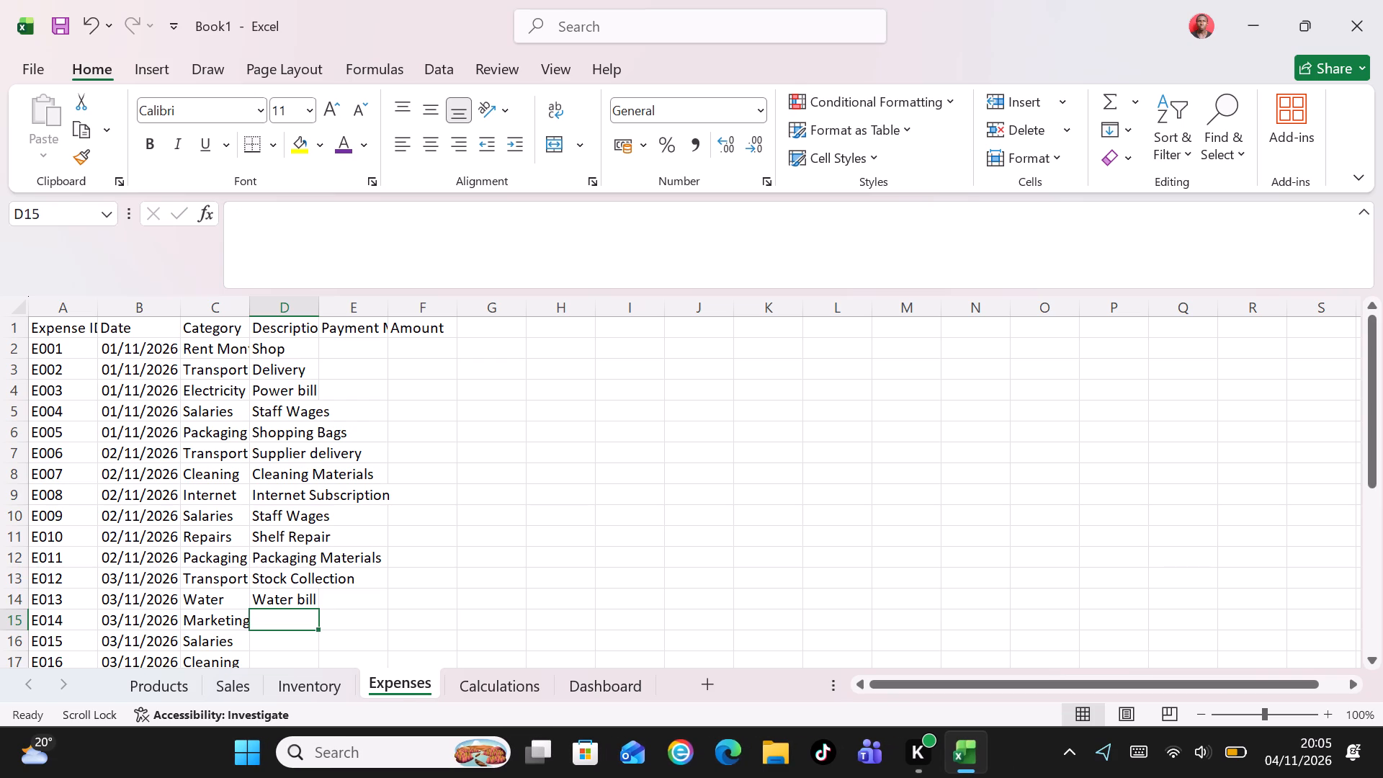
Enter Shop promotion as the description for expense E014.
type("Shop")
key("space")
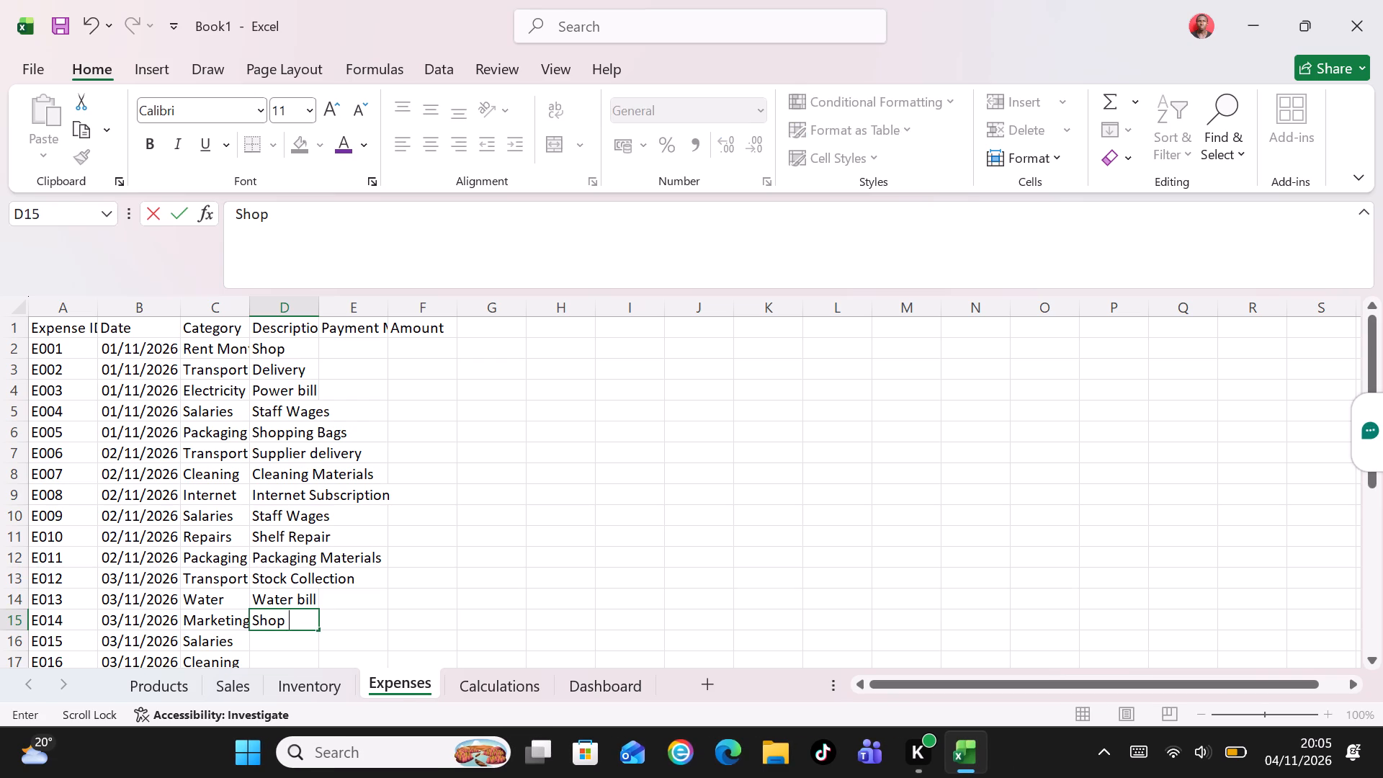
type("promotion")
key("Return")
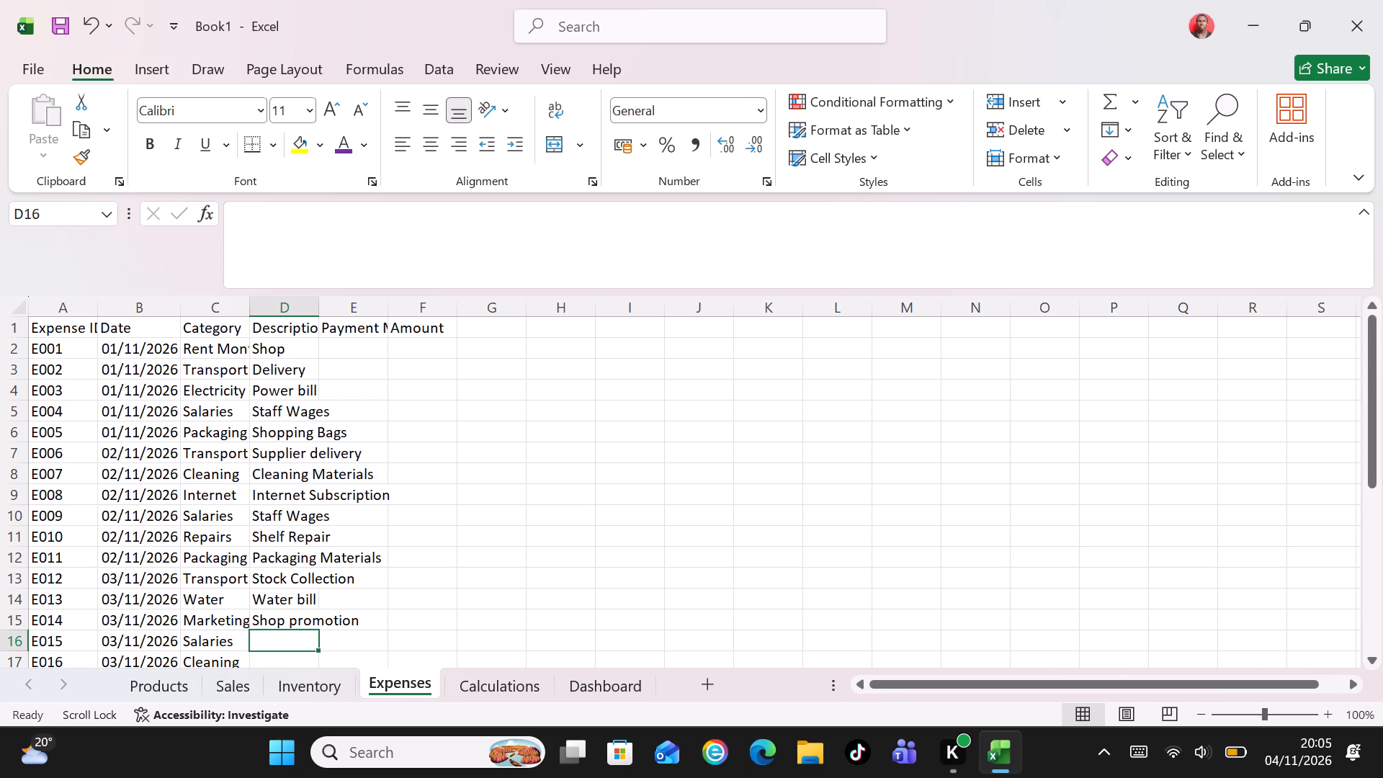
Enter Staff Wages as the description for expense E015.
key("s")
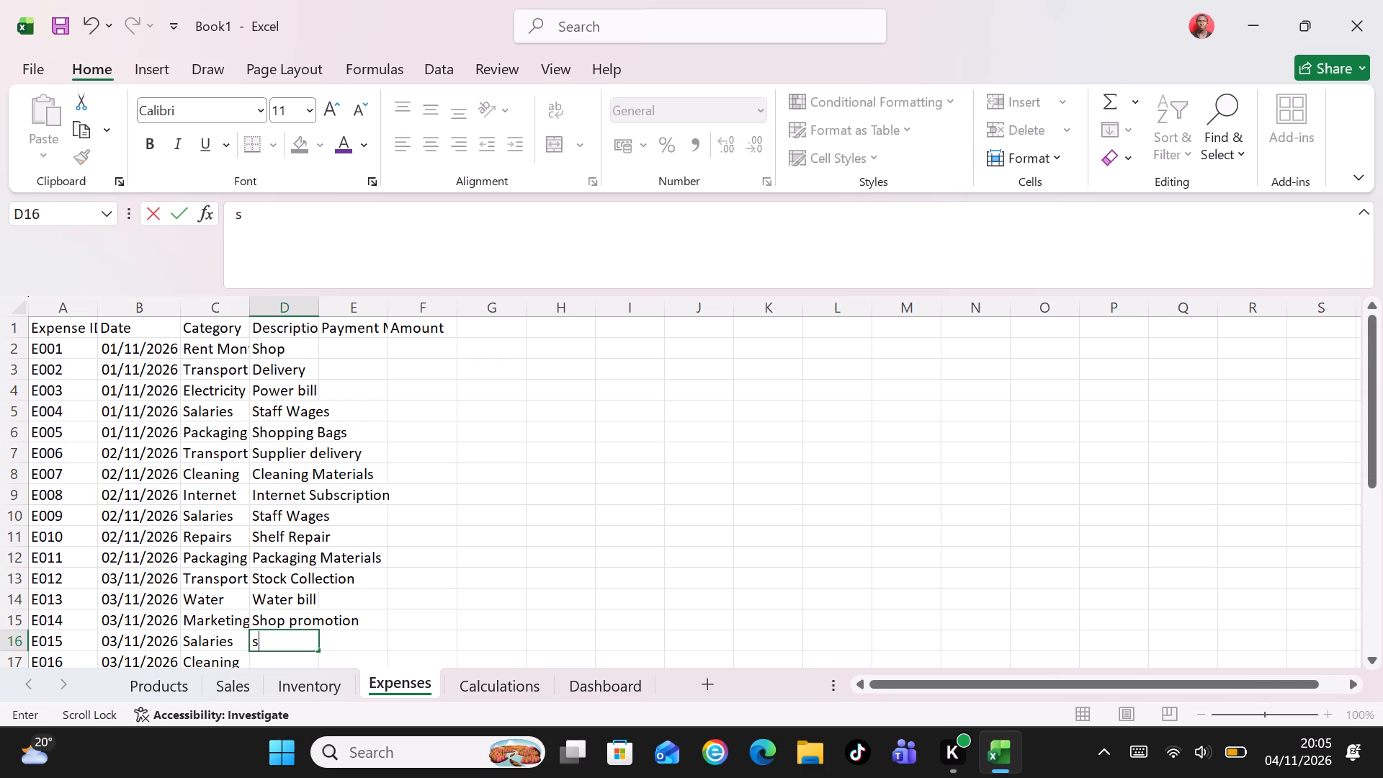
key("t")
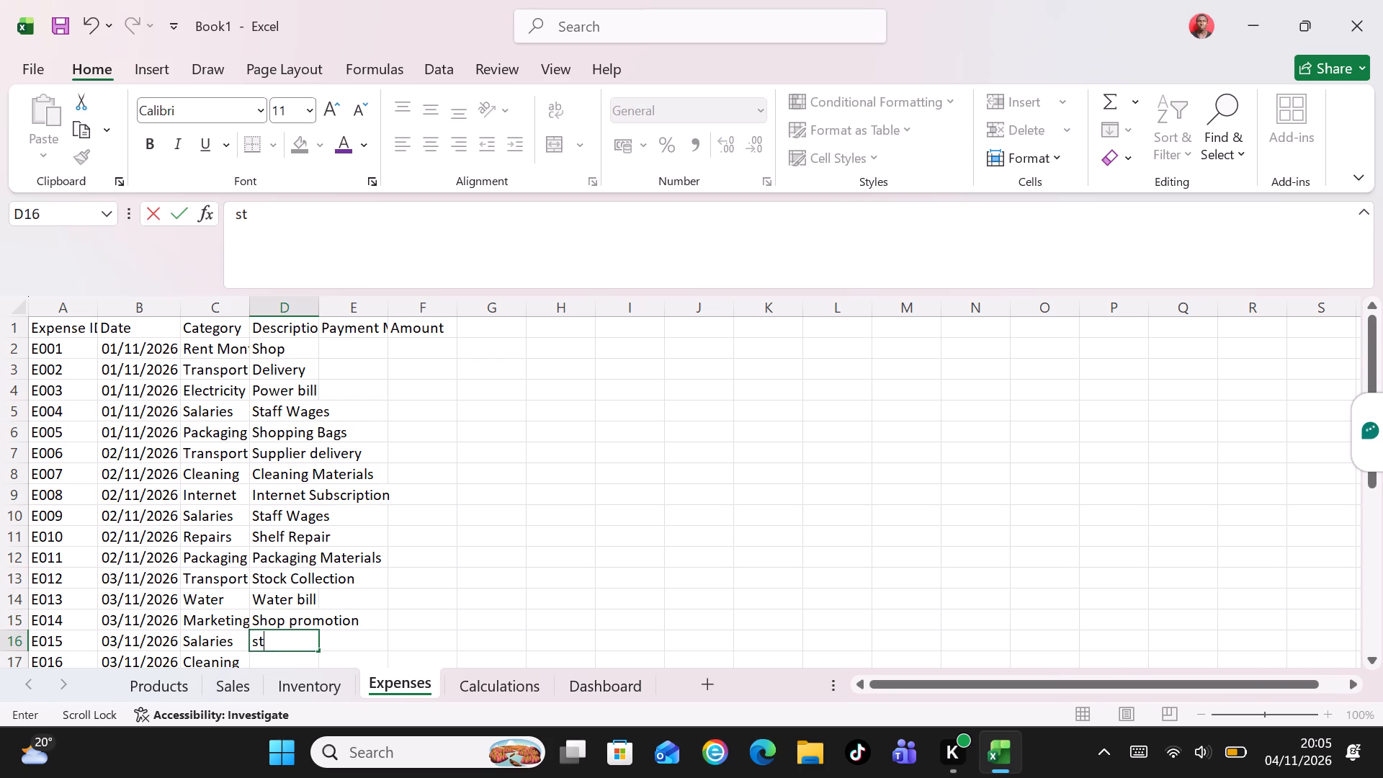
key("a")
key("Return")
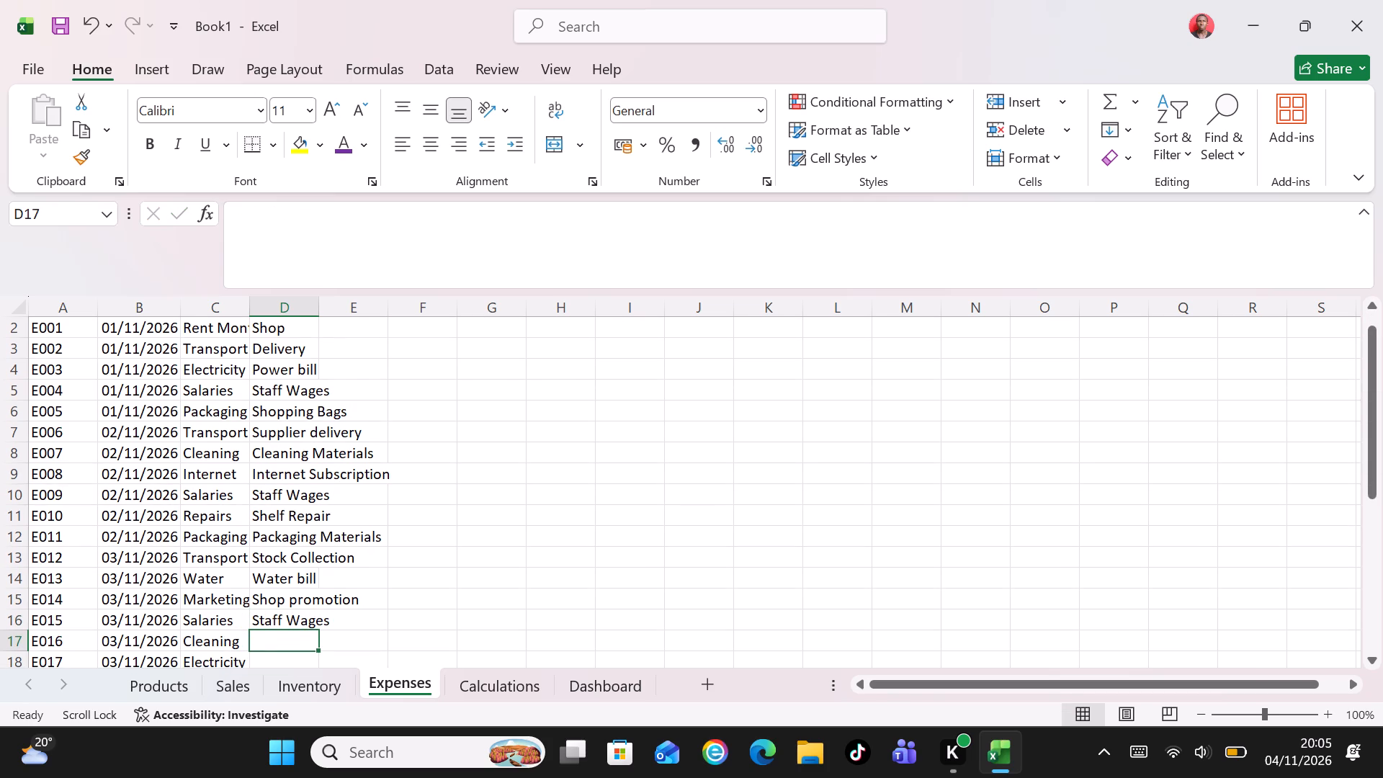
Enter Shop cleaning as the description for expense E016.
key("shift+s")
type("hop")
key("space")
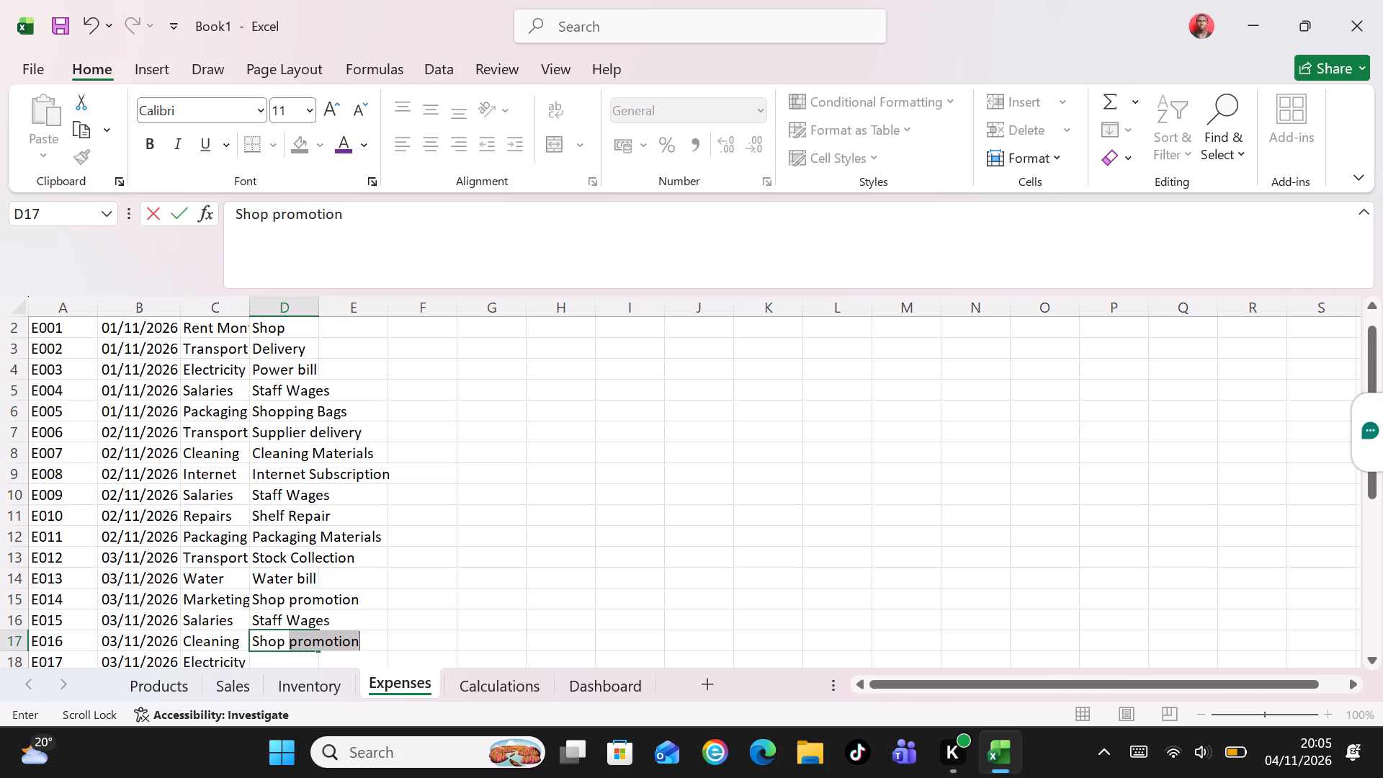
type("cleaning")
key("Return")
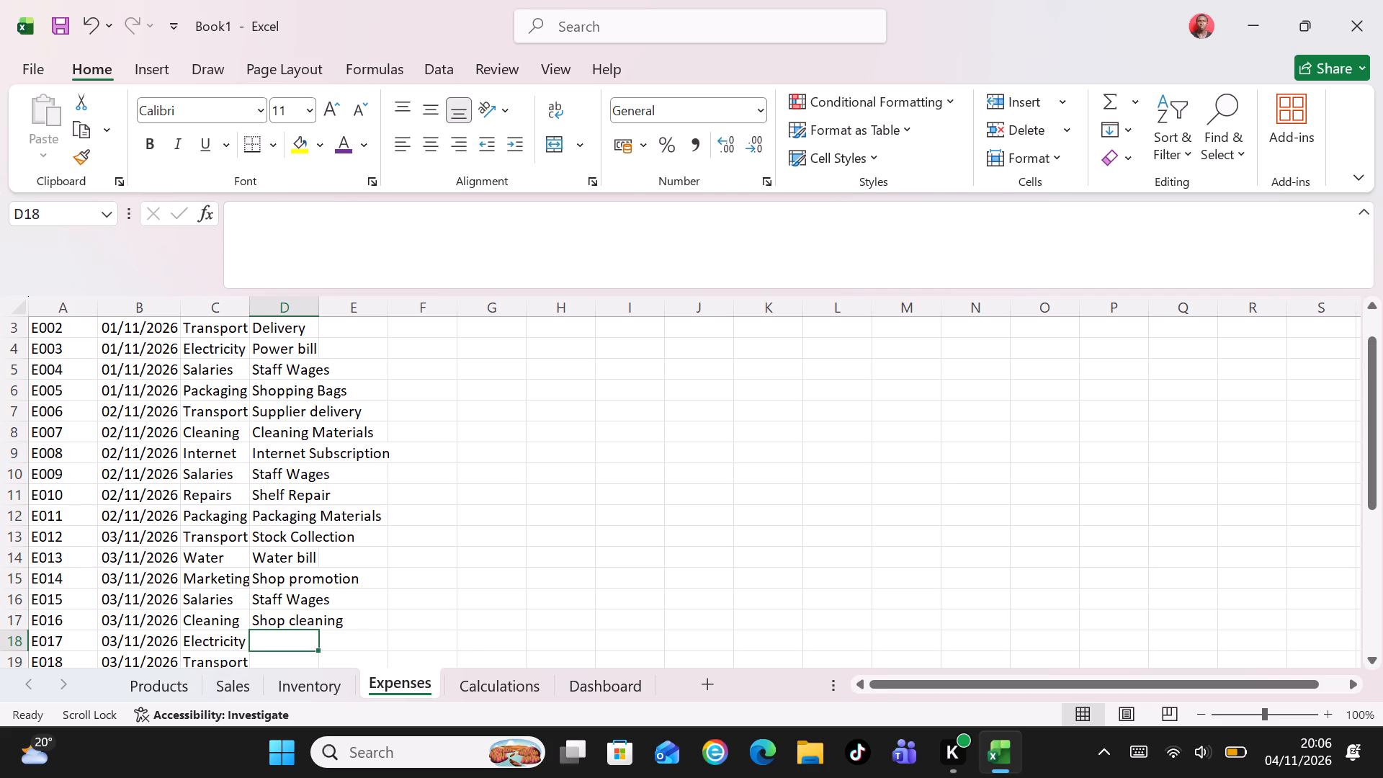
Enter Power tokens as the description for expense E017.
type("Power tt")
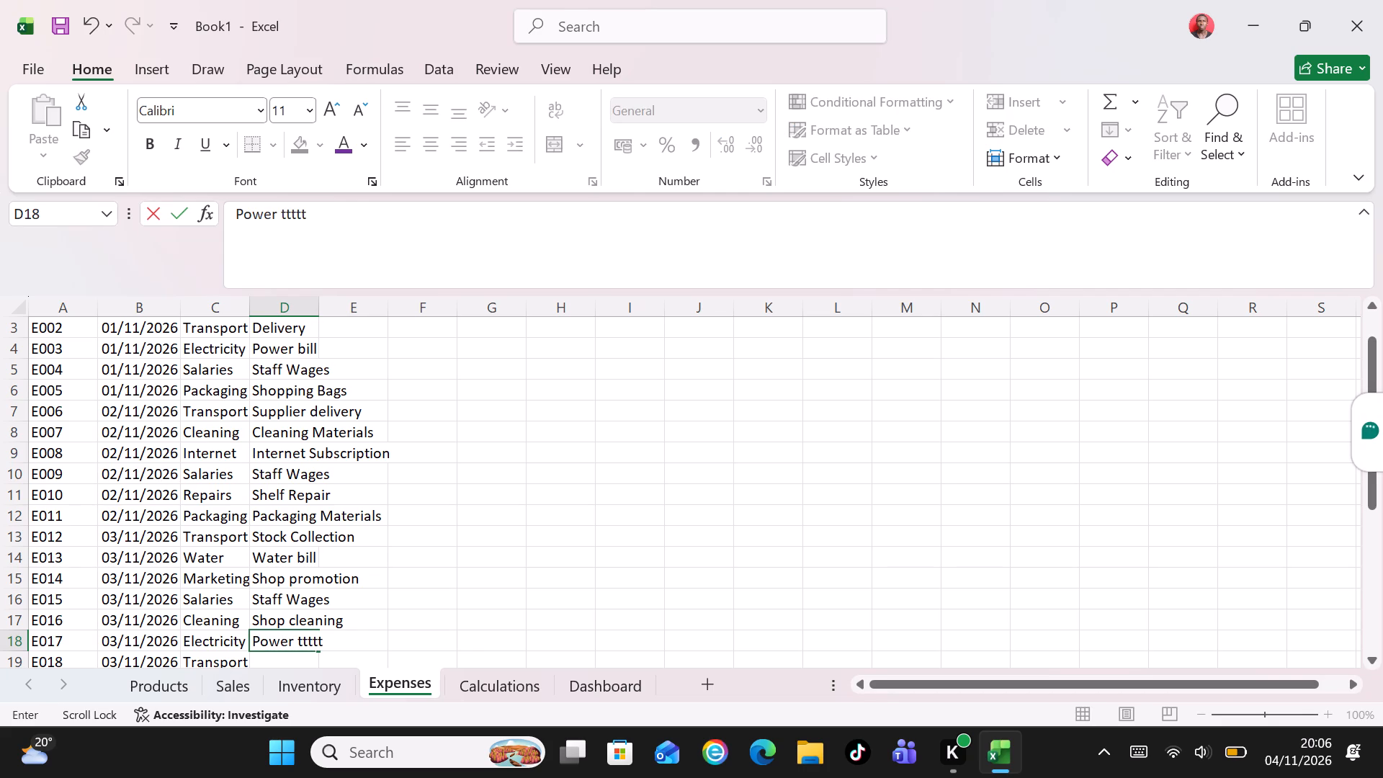
key("BackSpace")
key("BackSpace")
key("BackSpace")
key("BackSpace")
type("okens")
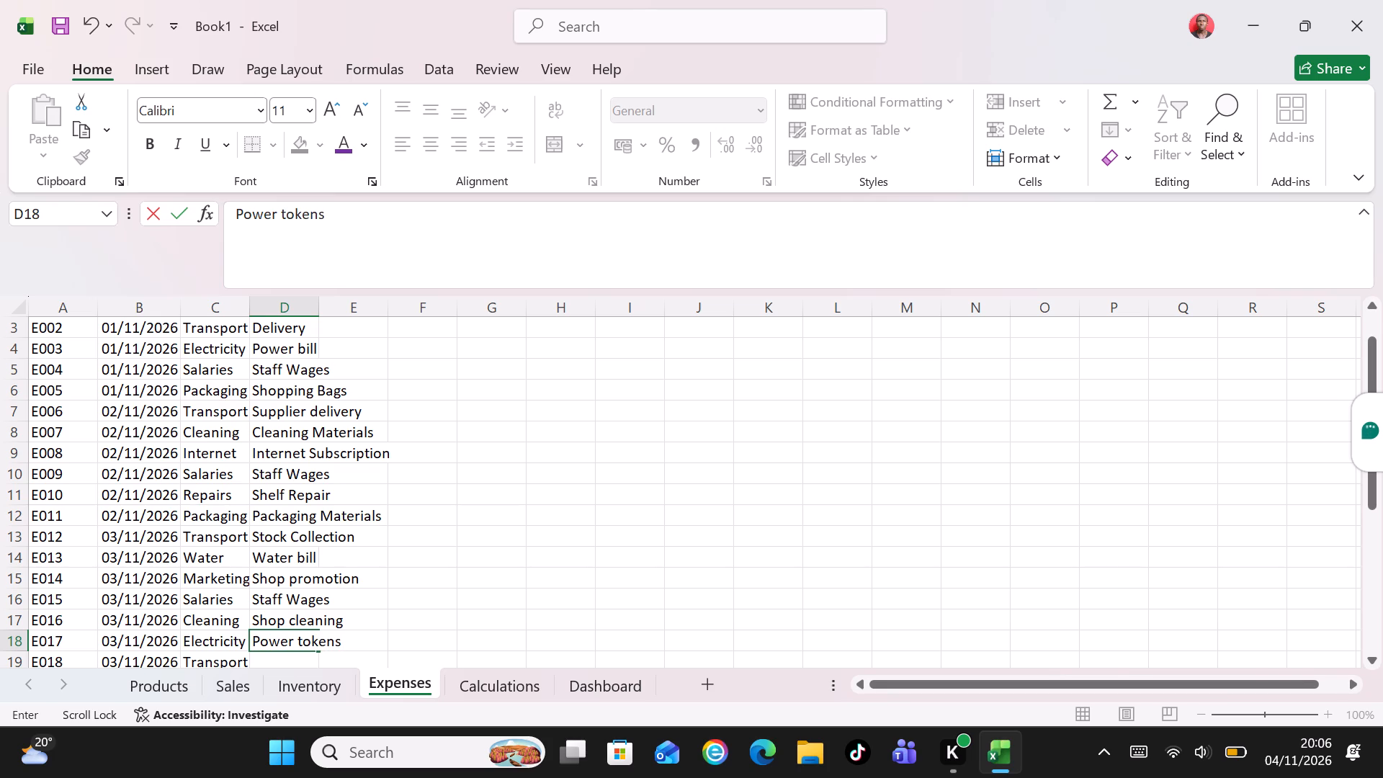
key("Return")
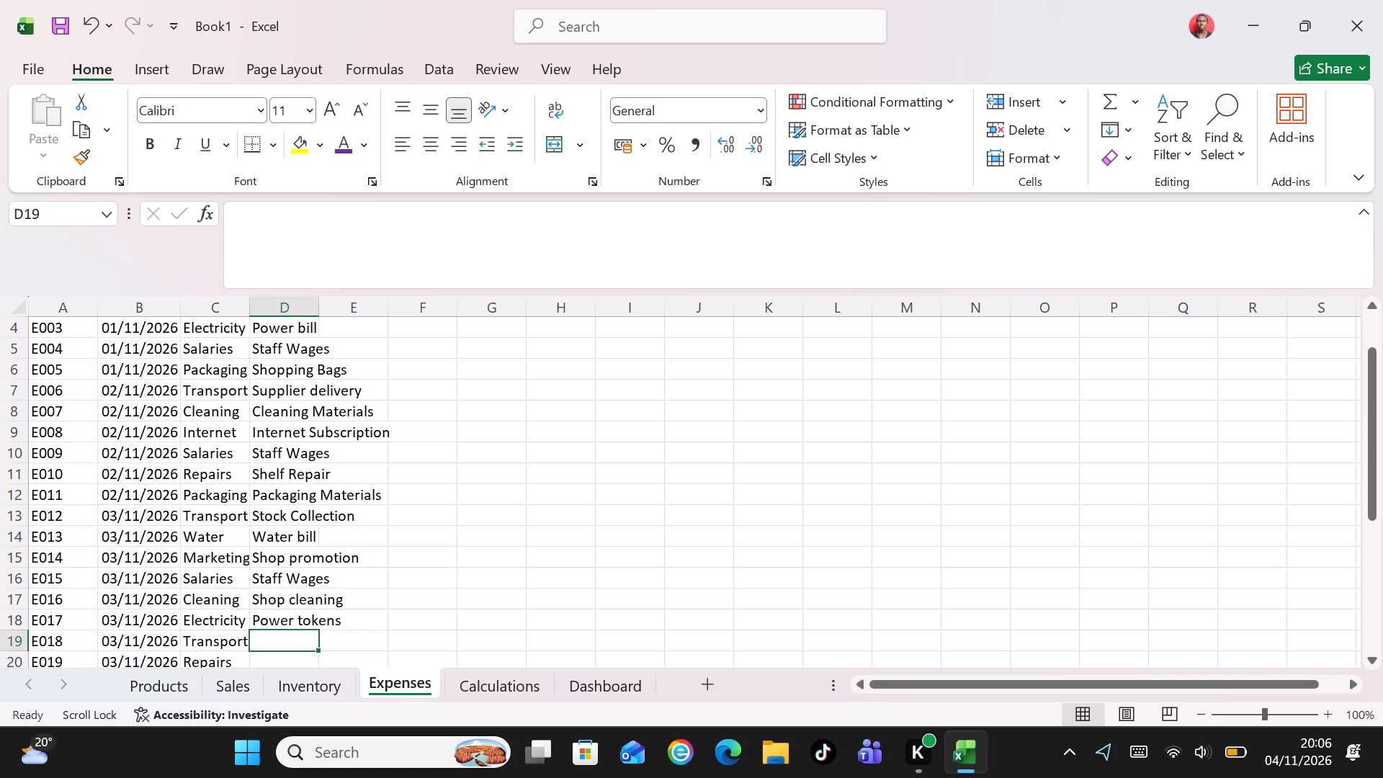
Enter Stock Delivery as the description for expense E018.
type("Stock")
key("space")
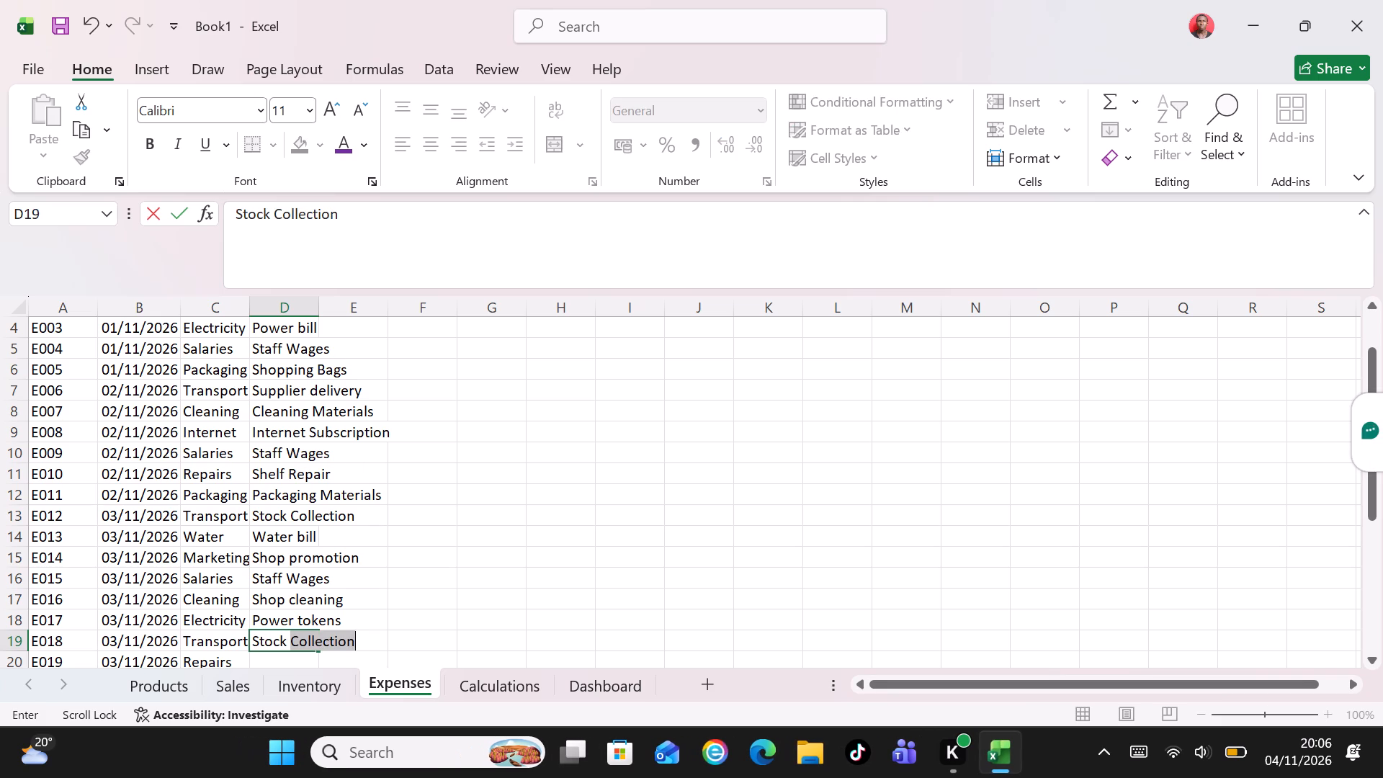
type("De")
type("livery")
key("Return")
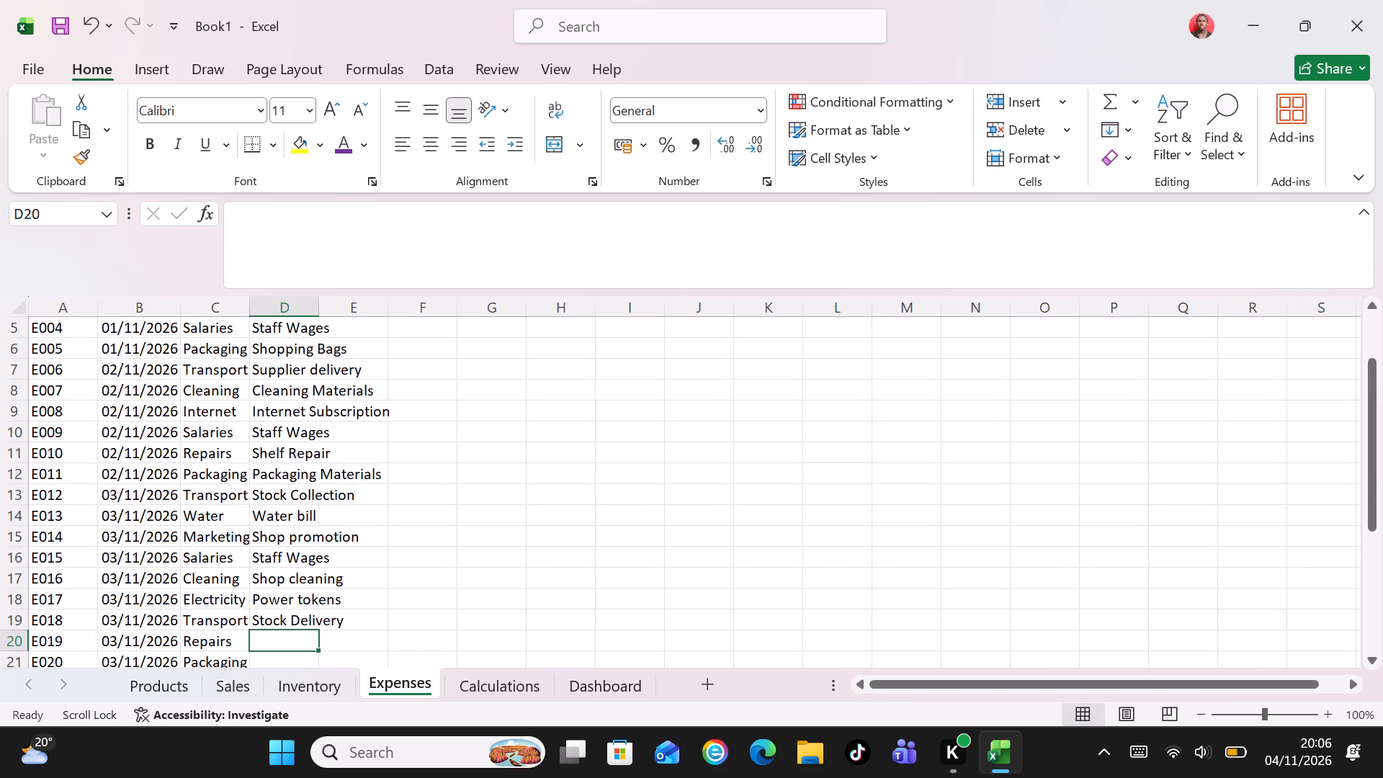
Enter Freezer Maintenance as the description for expense E019.
type("Frezer")
key("space")
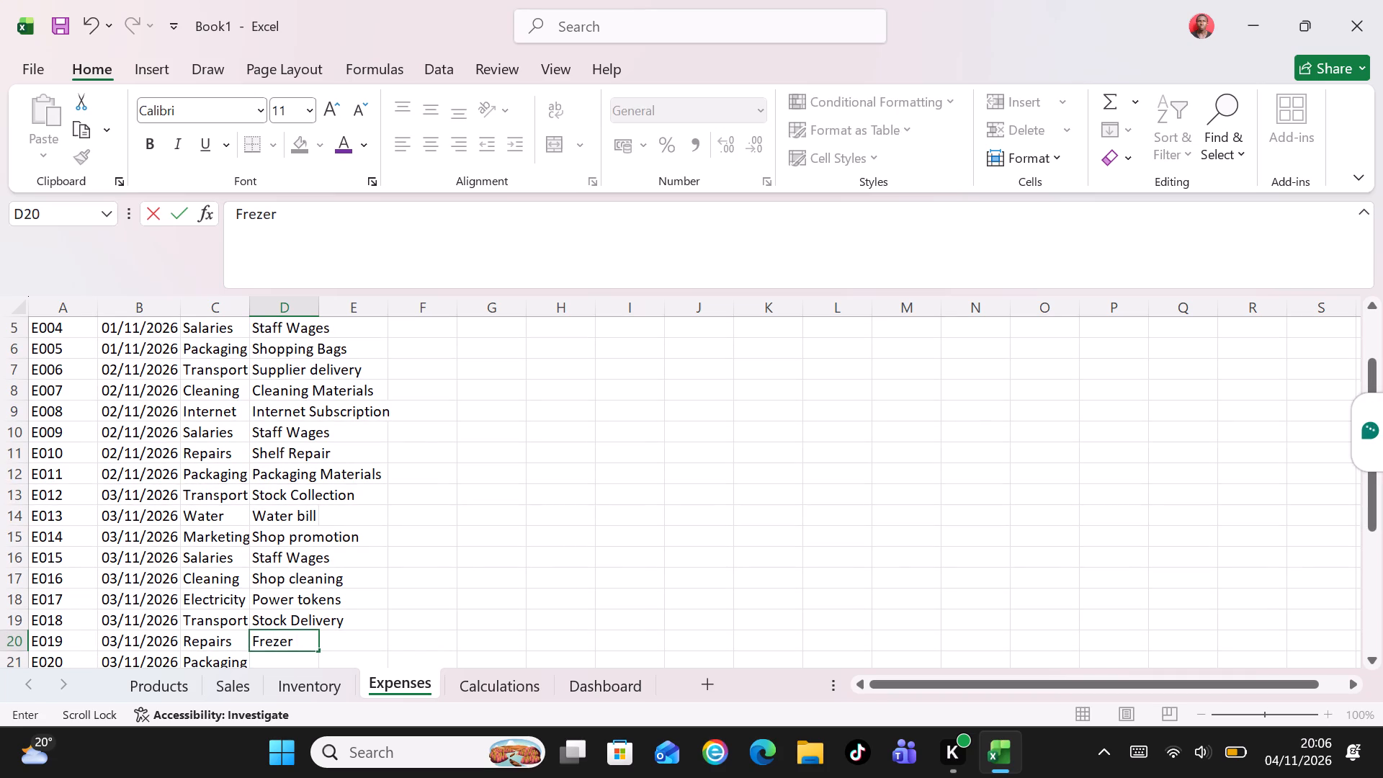
type("Maint")
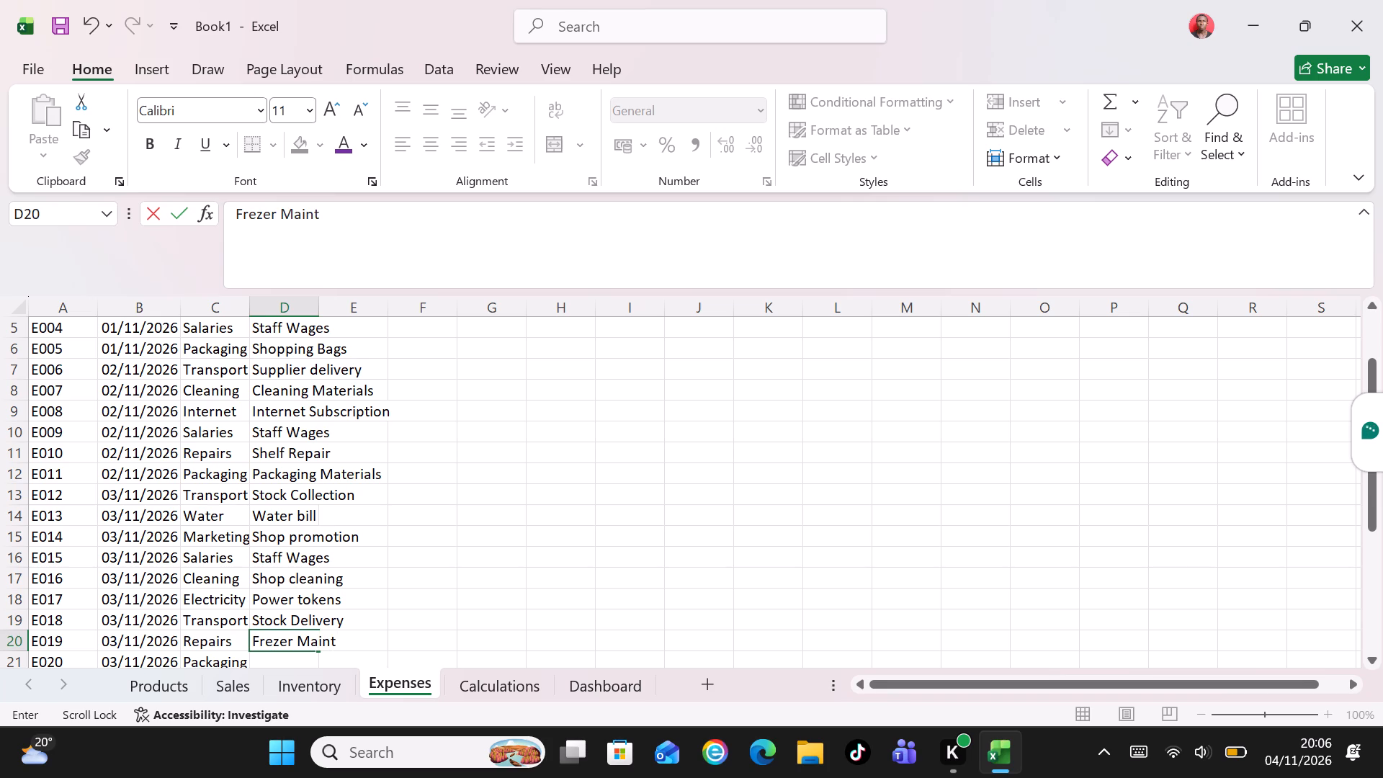
key("e")
type("na")
type("nce")
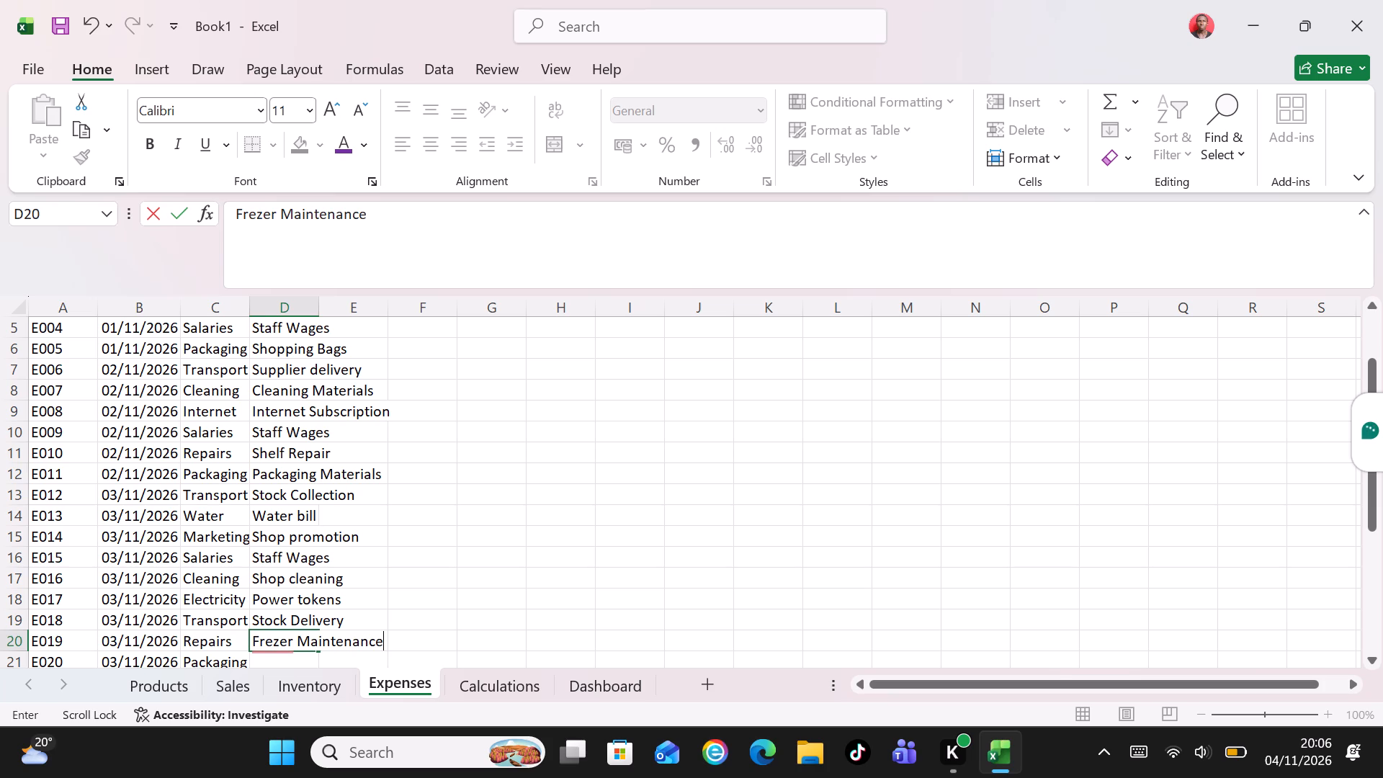
left_click(271, 639)
left_click(271, 639)
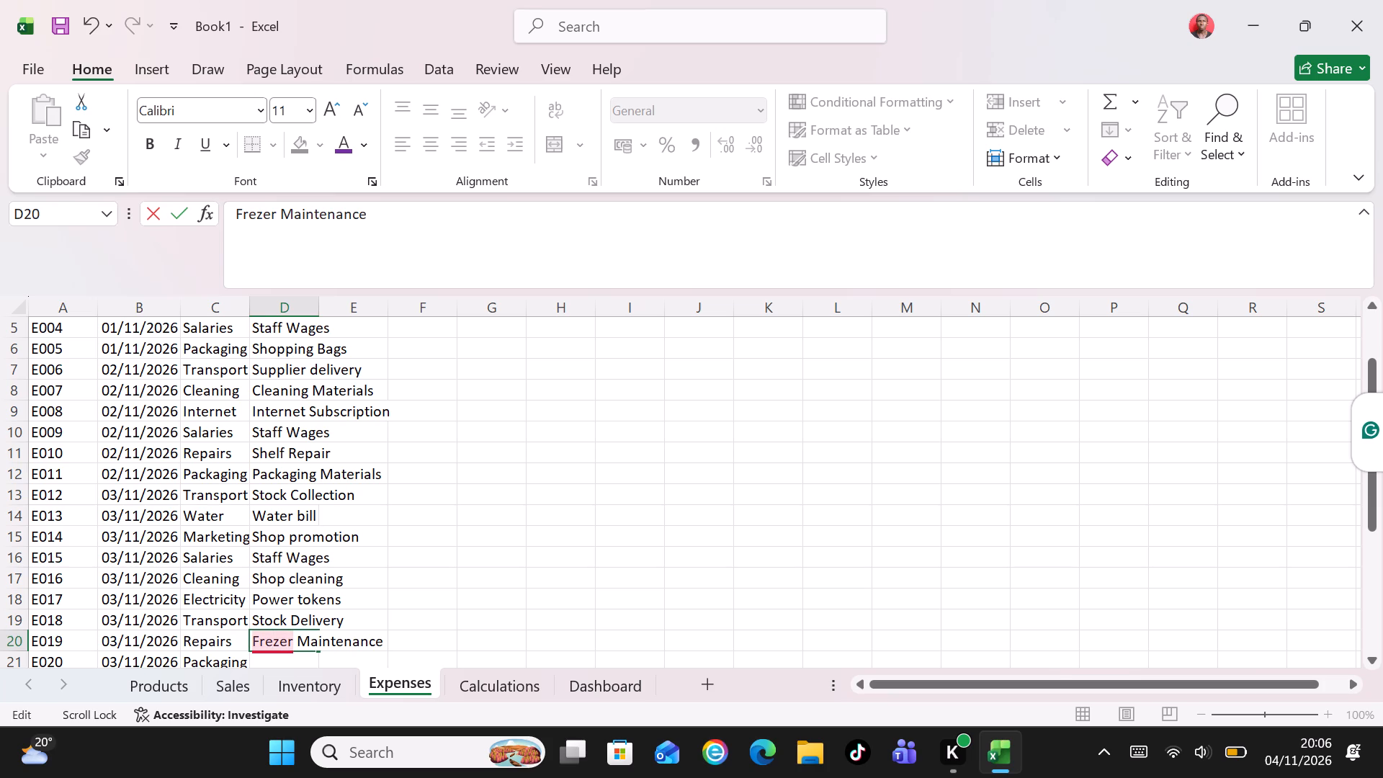
key("e")
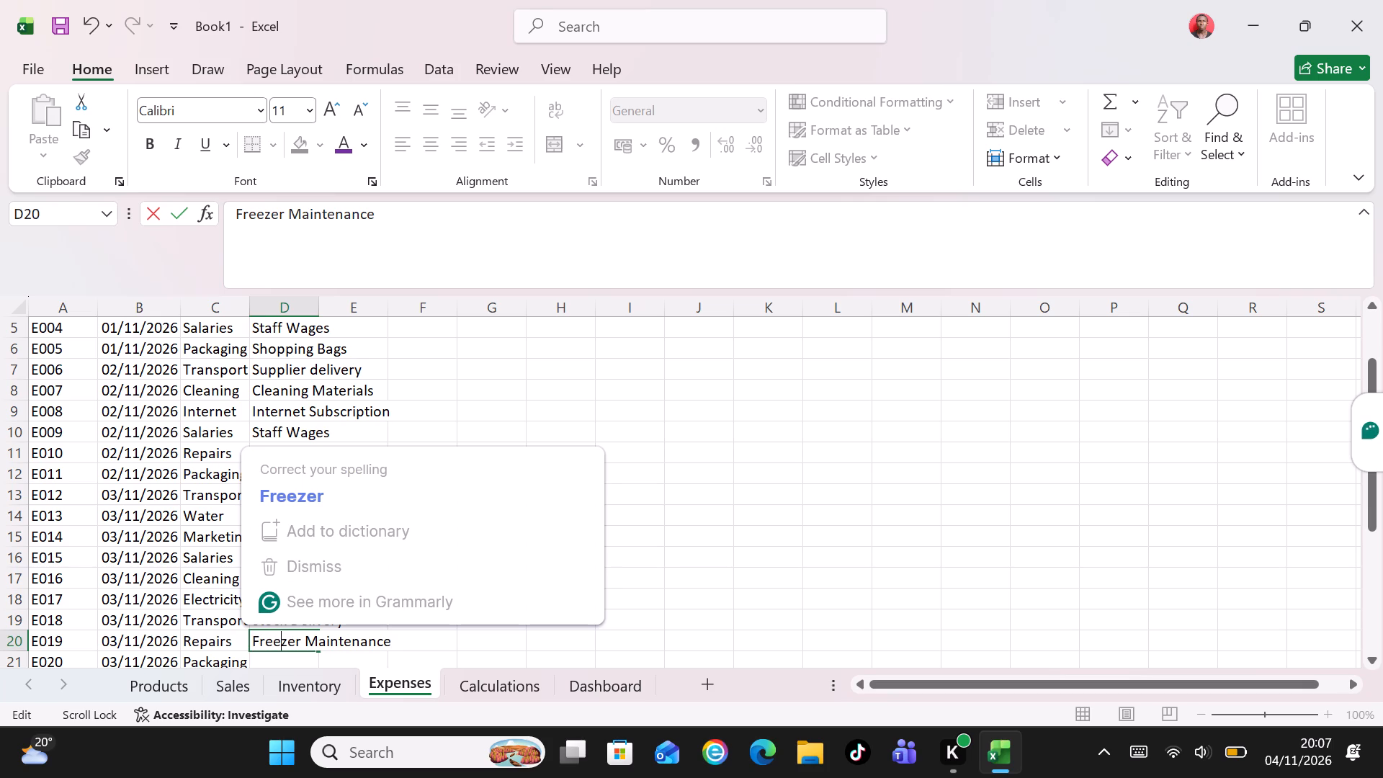
left_click(385, 653)
left_click(382, 645)
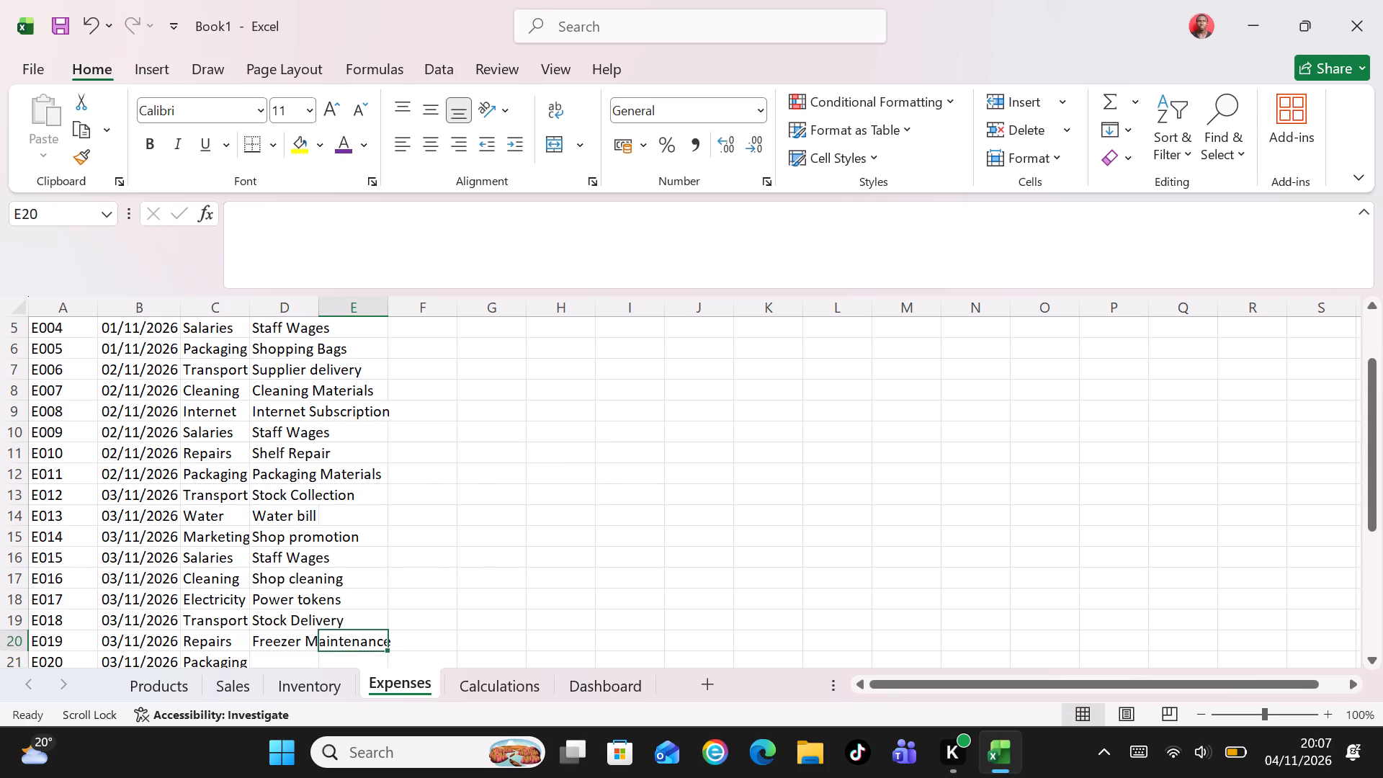
key("Return")
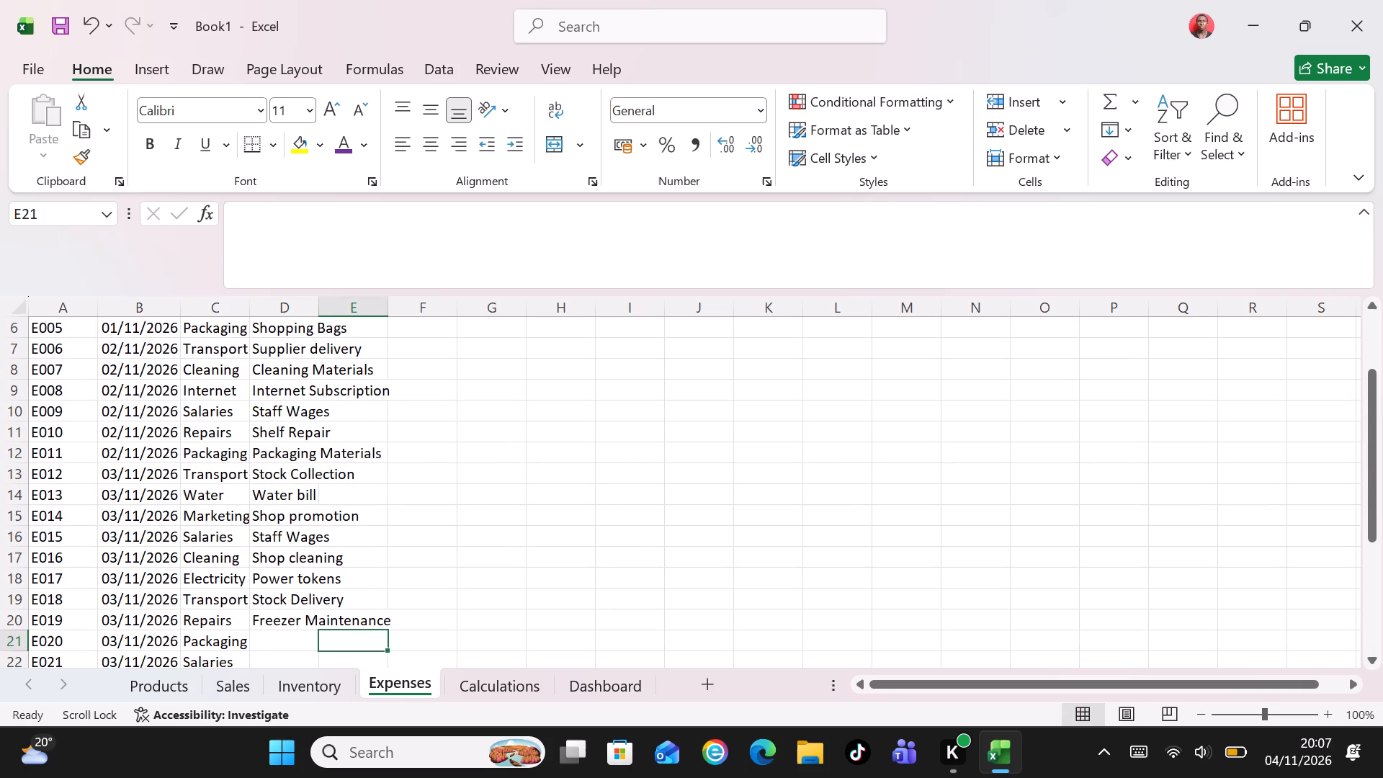
Enter Shopping Bags as the description for expense E020.
left_click(269, 638)
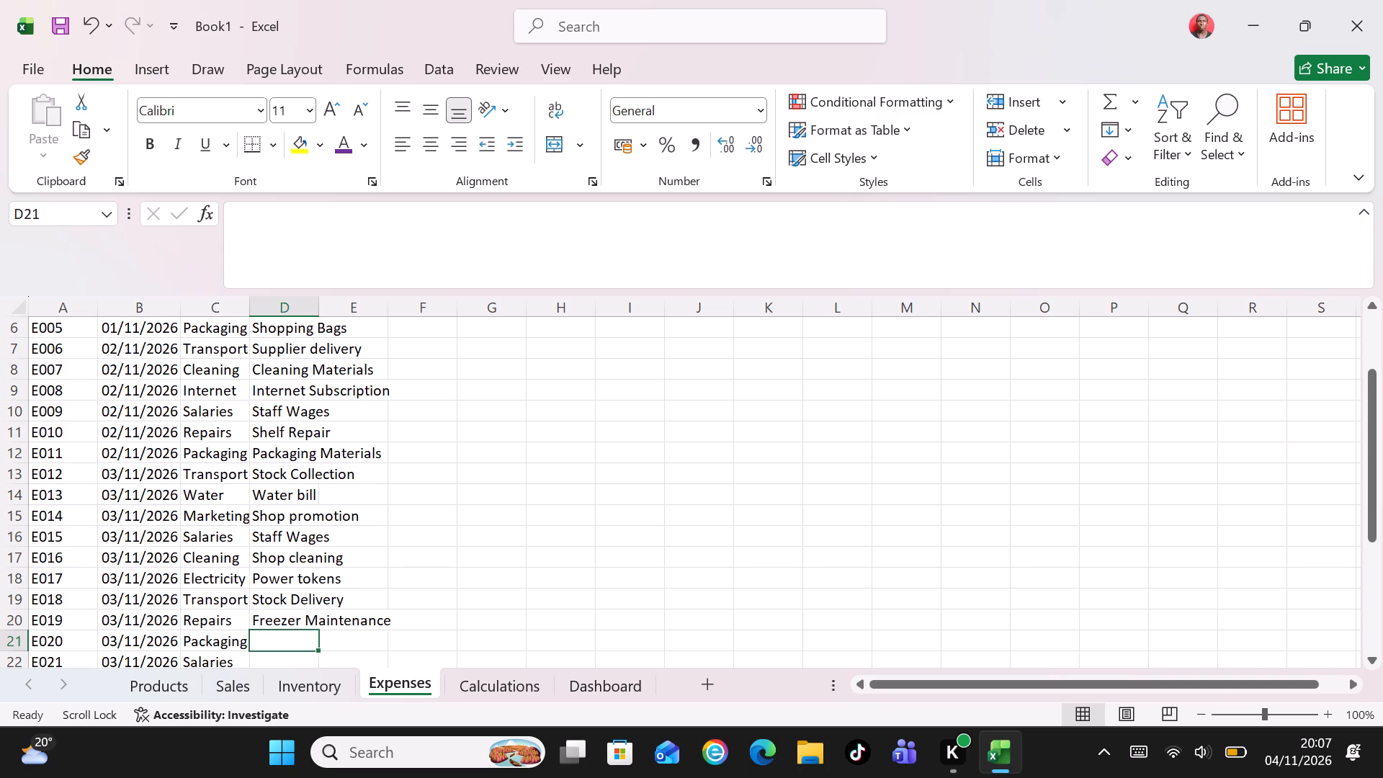
key("shift+s")
type("hopping")
key("space")
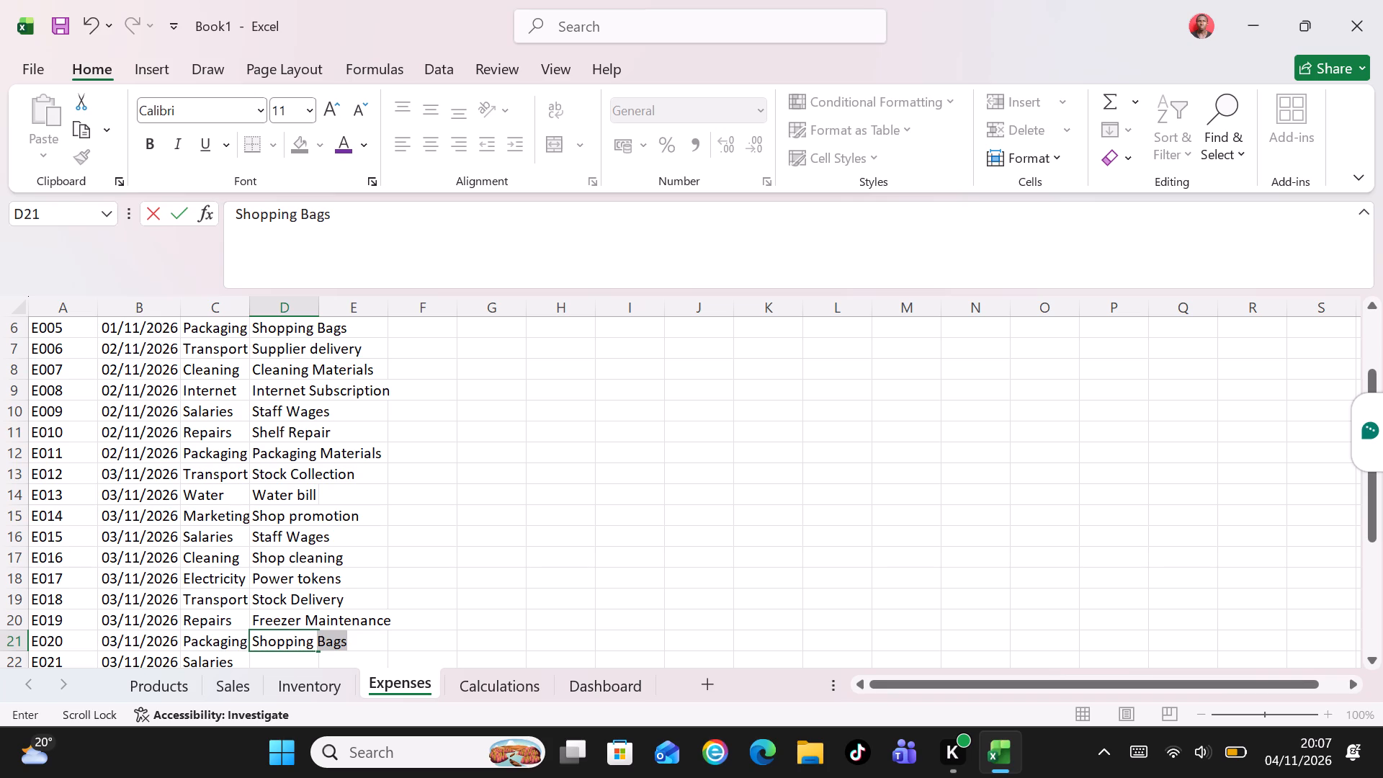
key("Return")
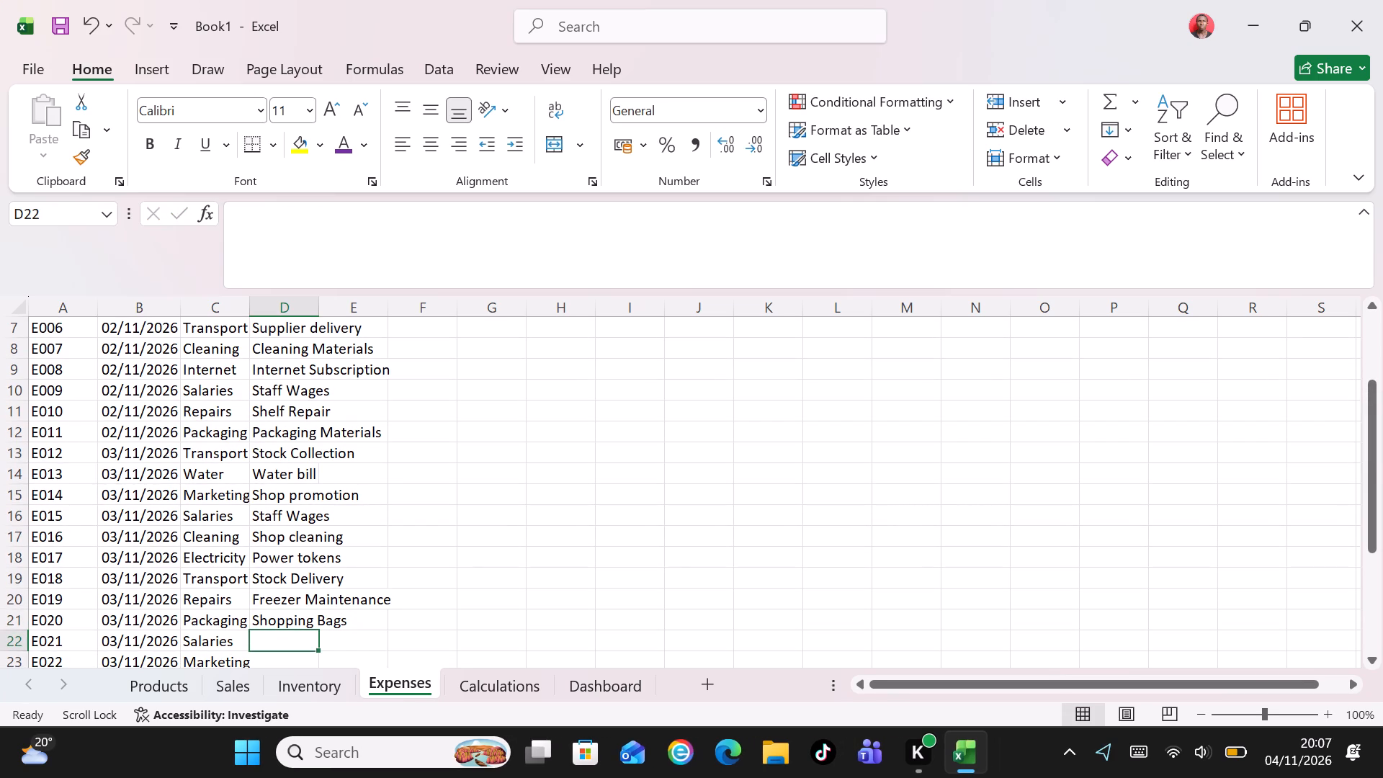
Enter Staff Wages as the description for expense E021.
key("shift+s")
type("taf")
key("Return")
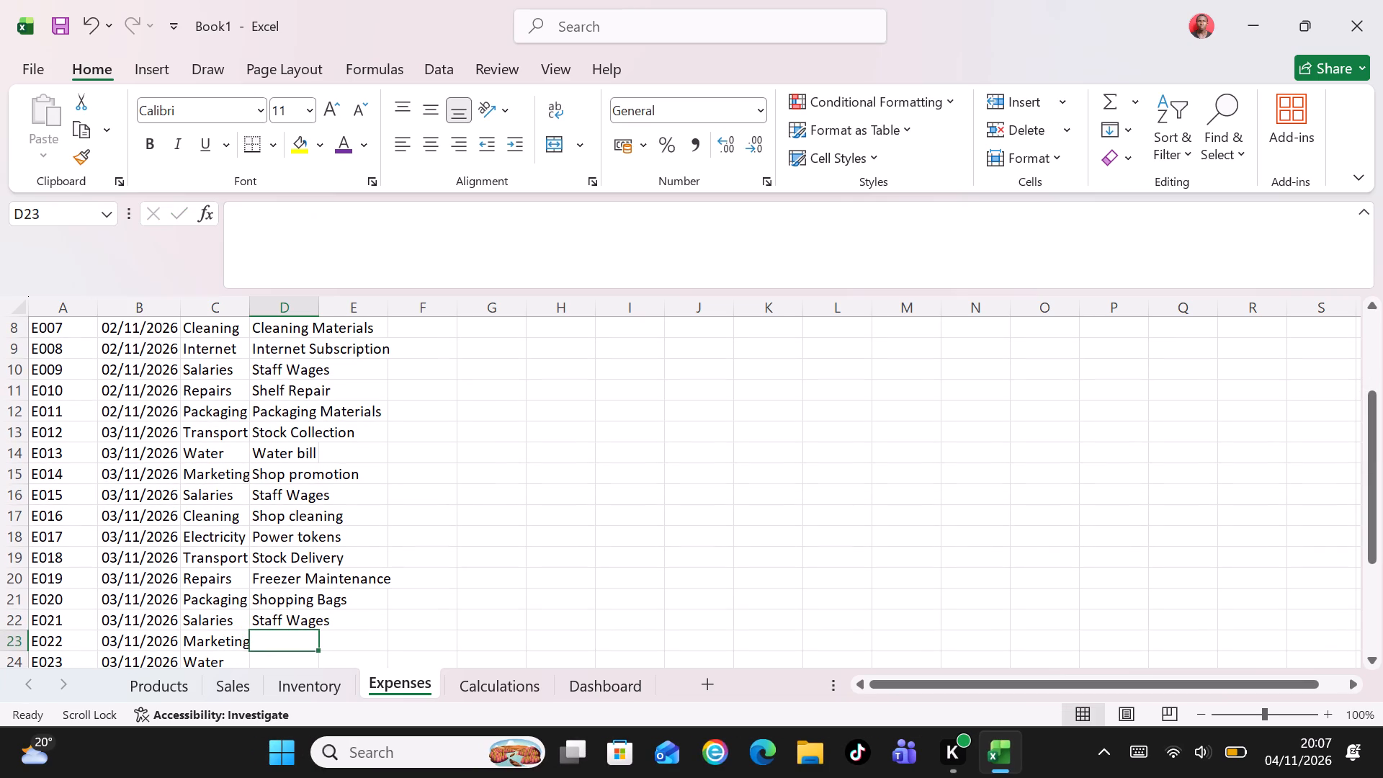
Enter Advertising as the description for expense E022.
key("shift+a")
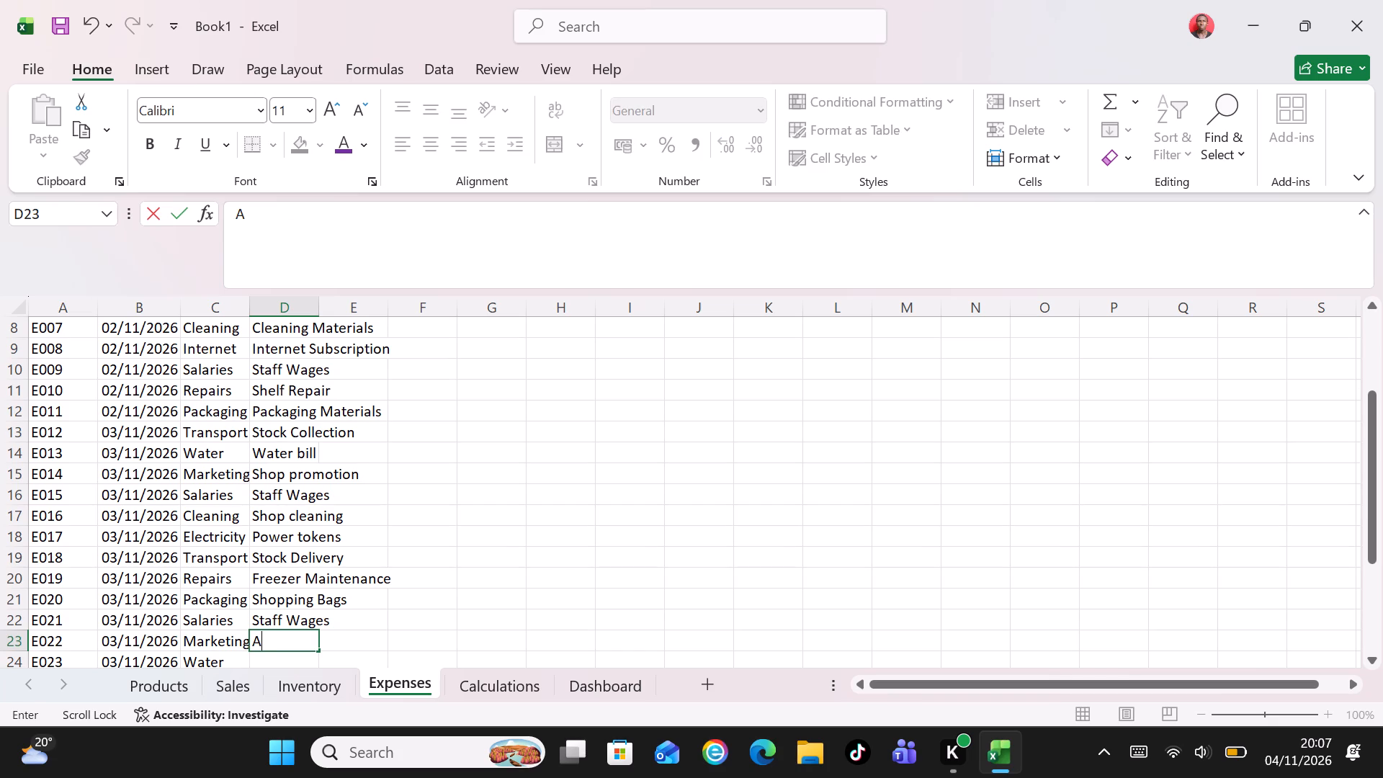
type("dvert")
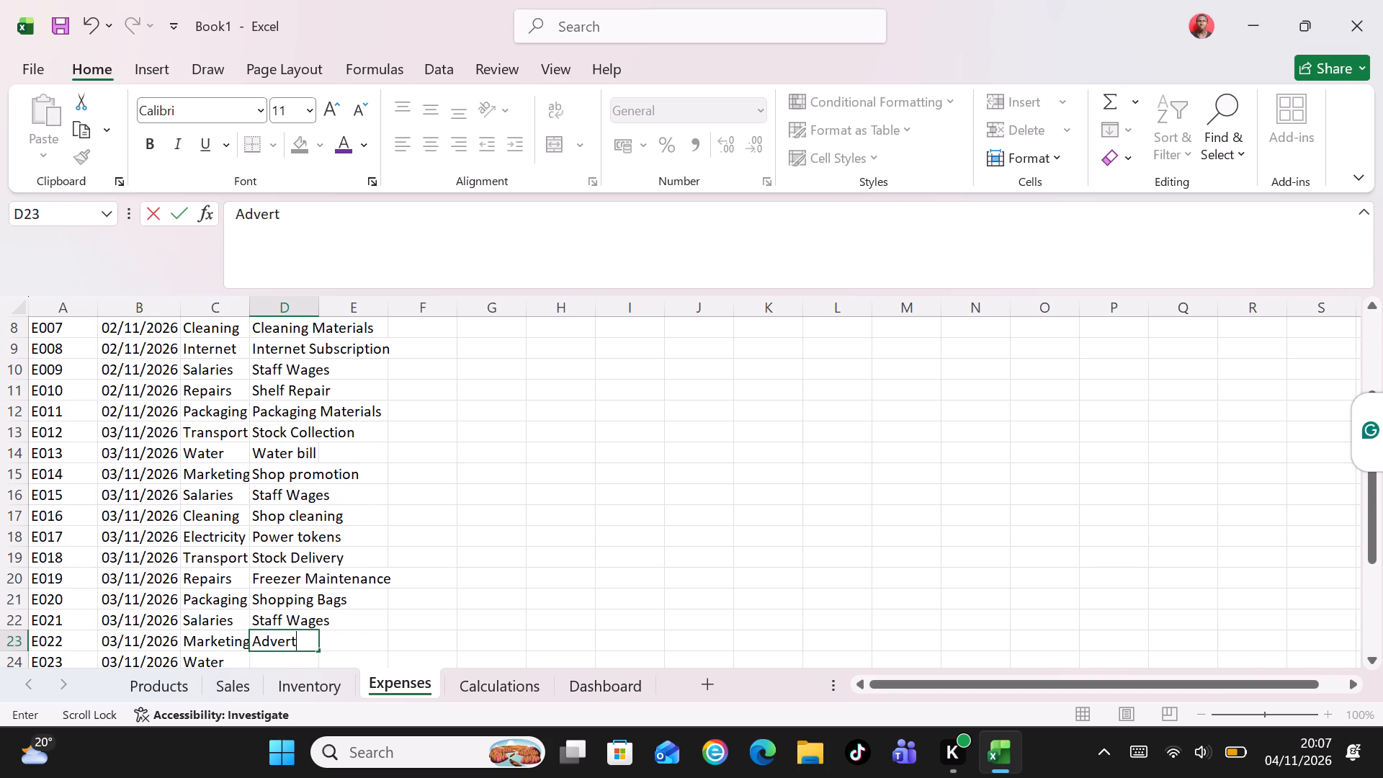
key("i")
type("sing")
key("Return")
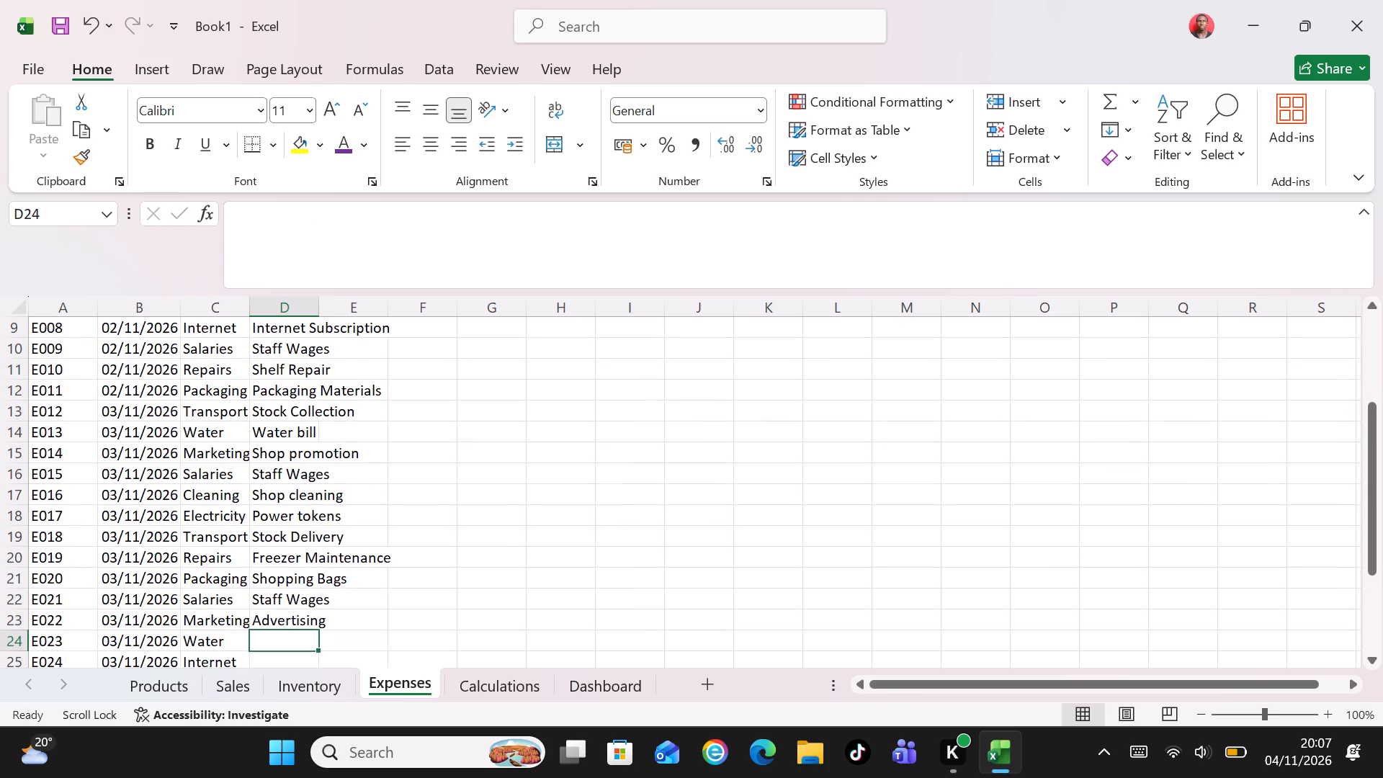
Enter Water refill as the description for expense E023.
type("Water")
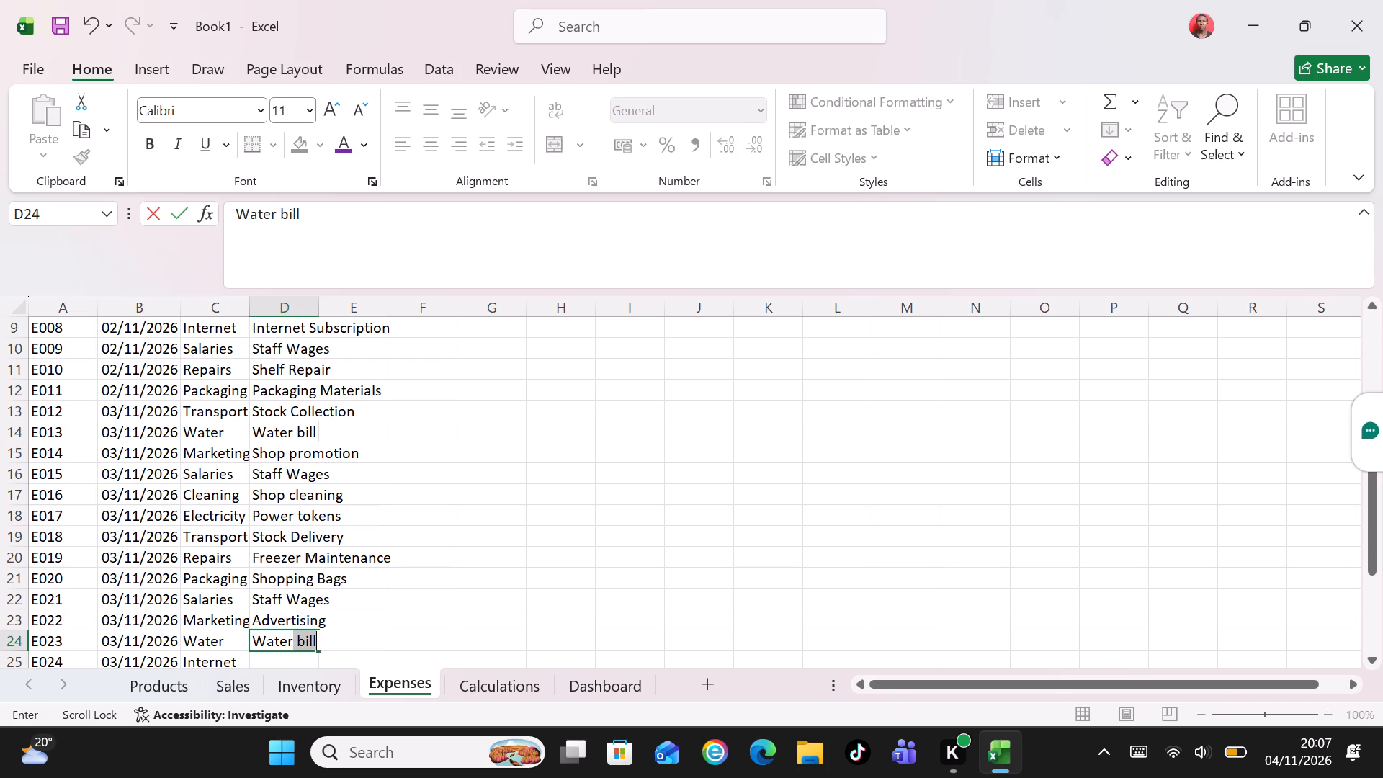
type("refii")
key("BackSpace")
key("BackSpace")
key("BackSpace")
key("BackSpace")
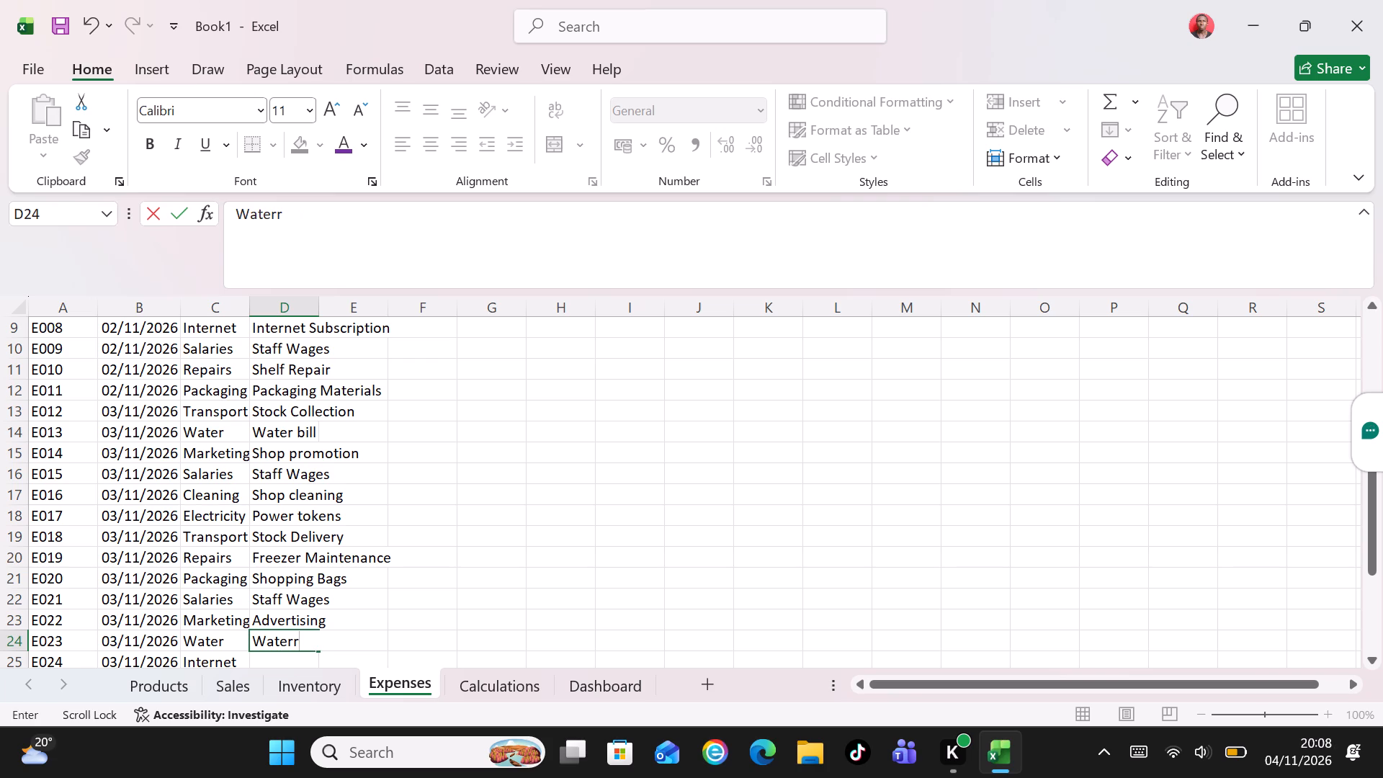
key("BackSpace")
key("space")
type("refi")
key("BackSpace")
type("ill")
key("Return")
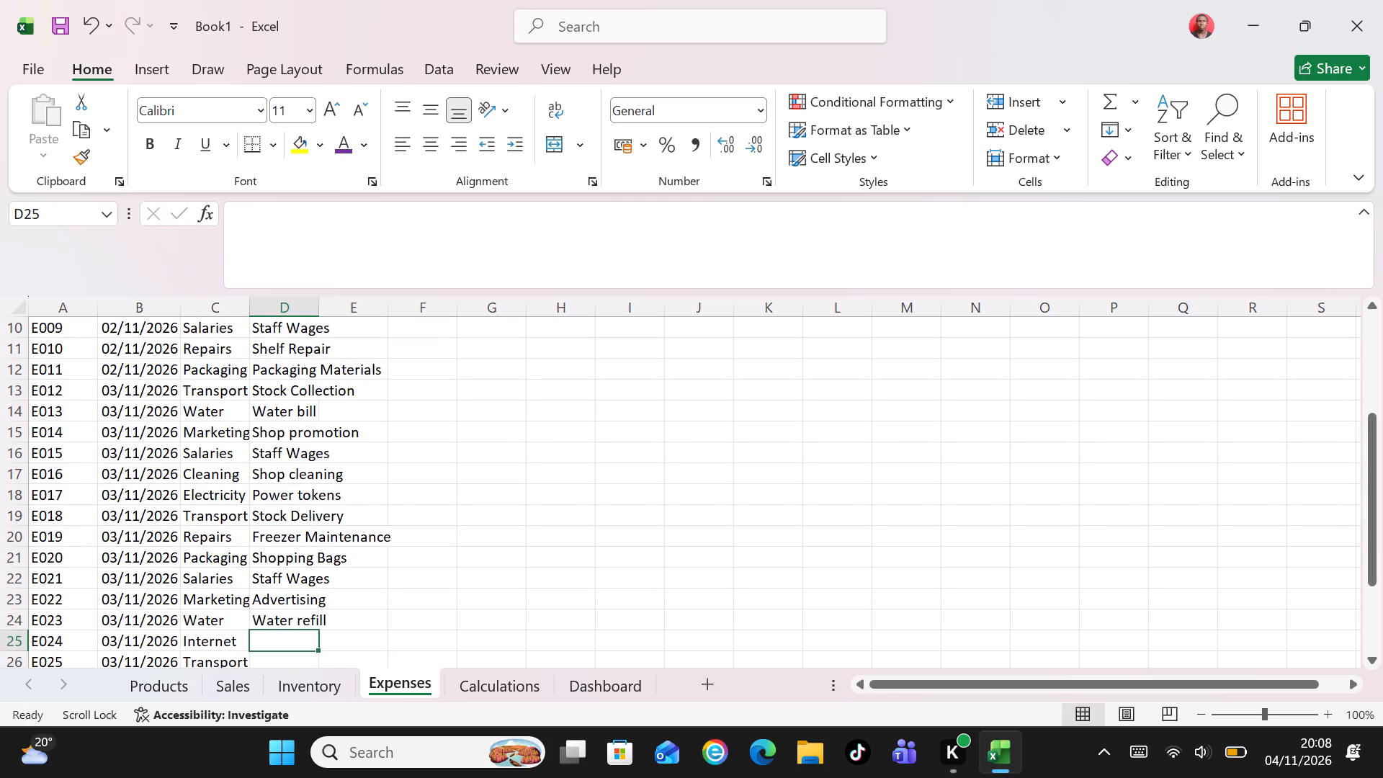
Enter Data bundles as the description for expense E024.
type("Data")
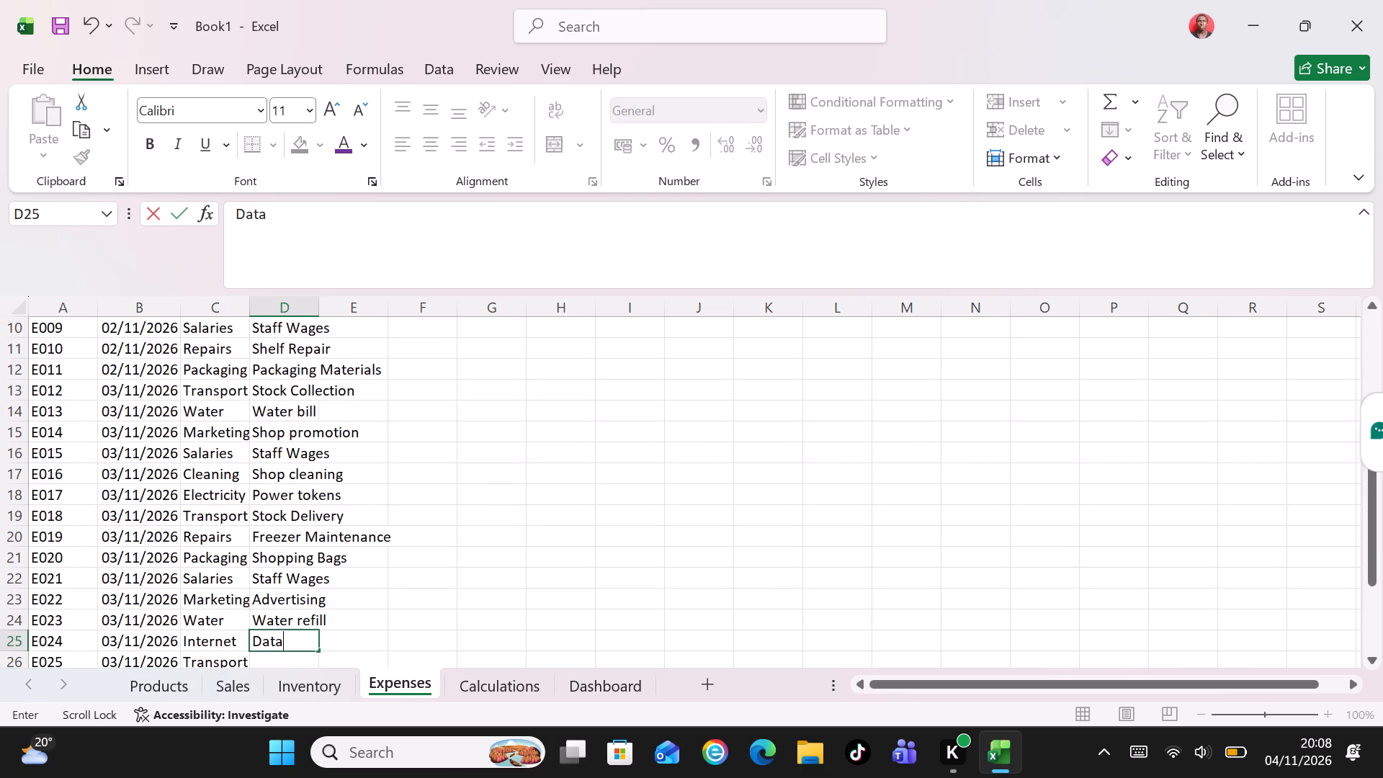
key("space")
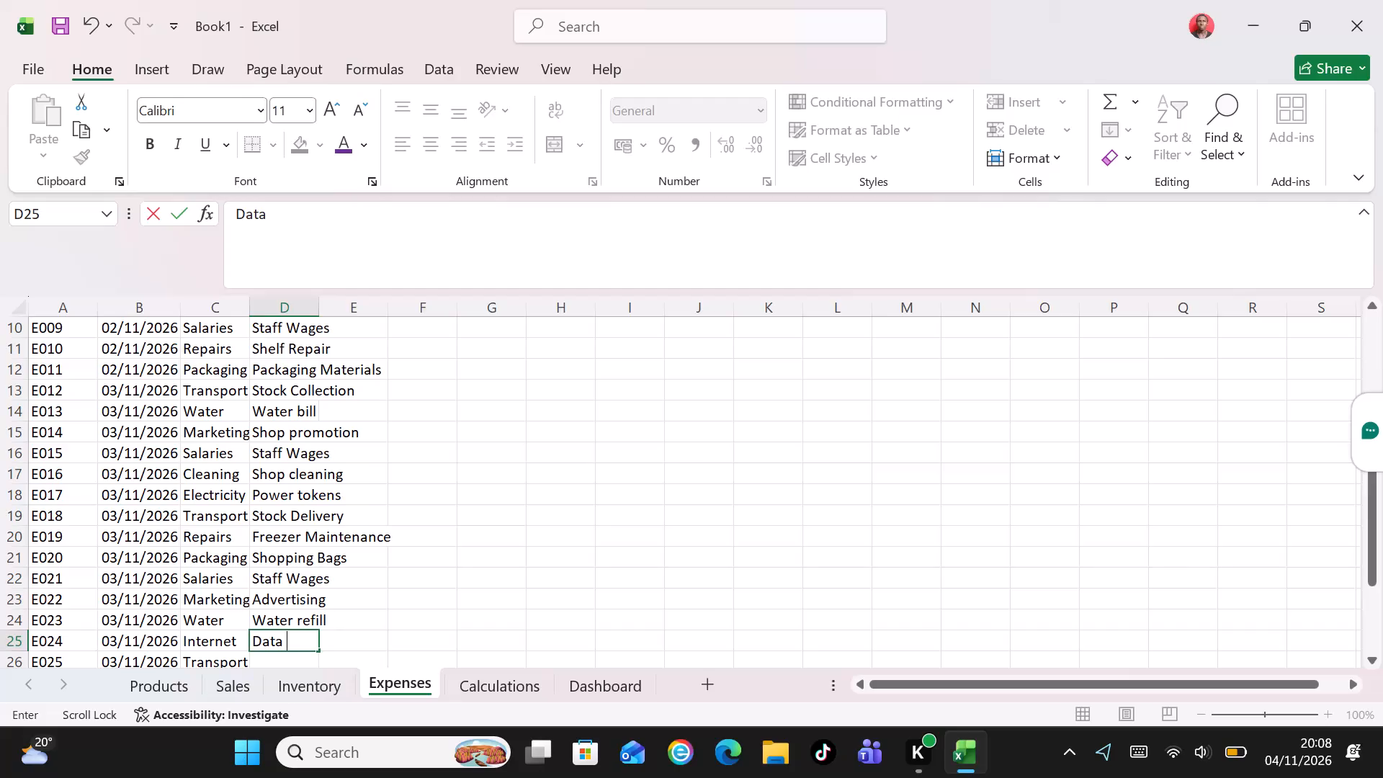
type("bundles")
key("Return")
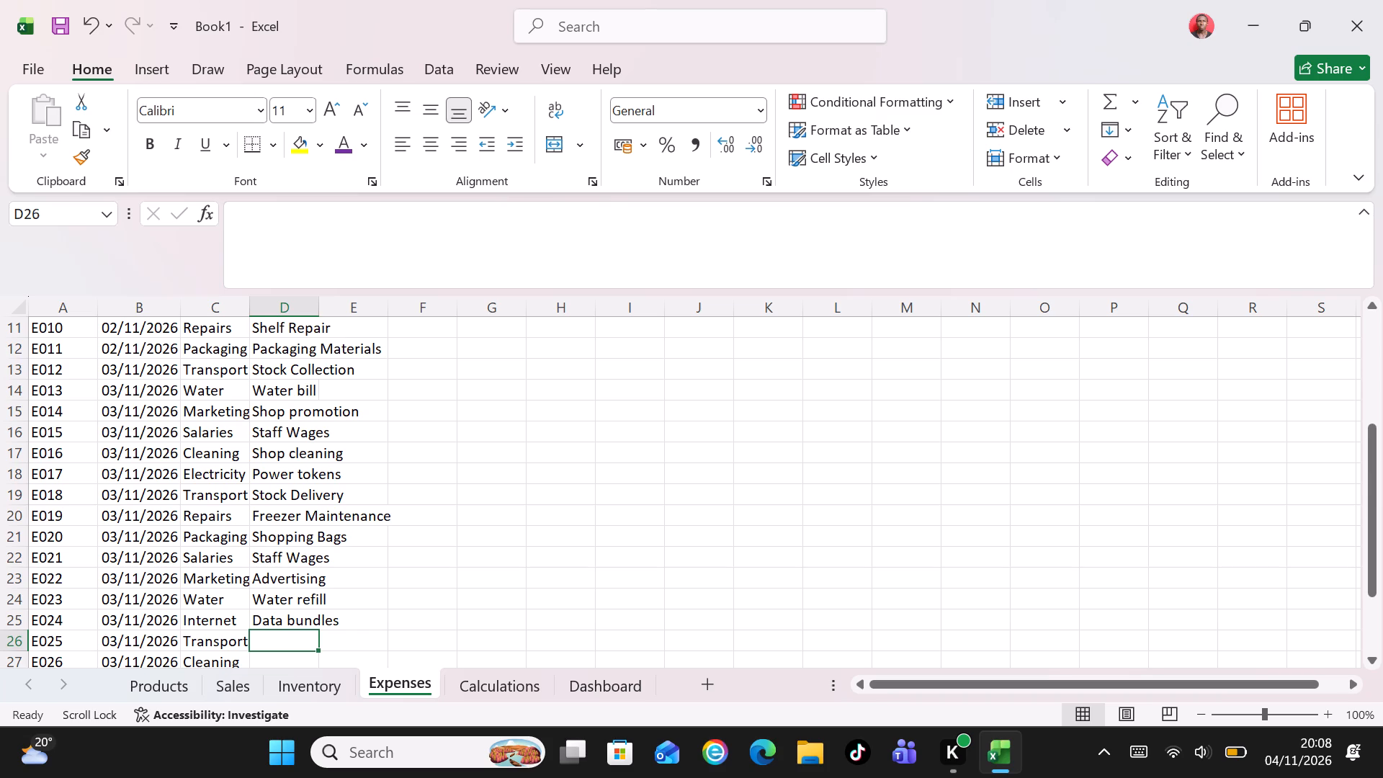
Enter Supplier delivery as the description for expense E025.
key("shift+s")
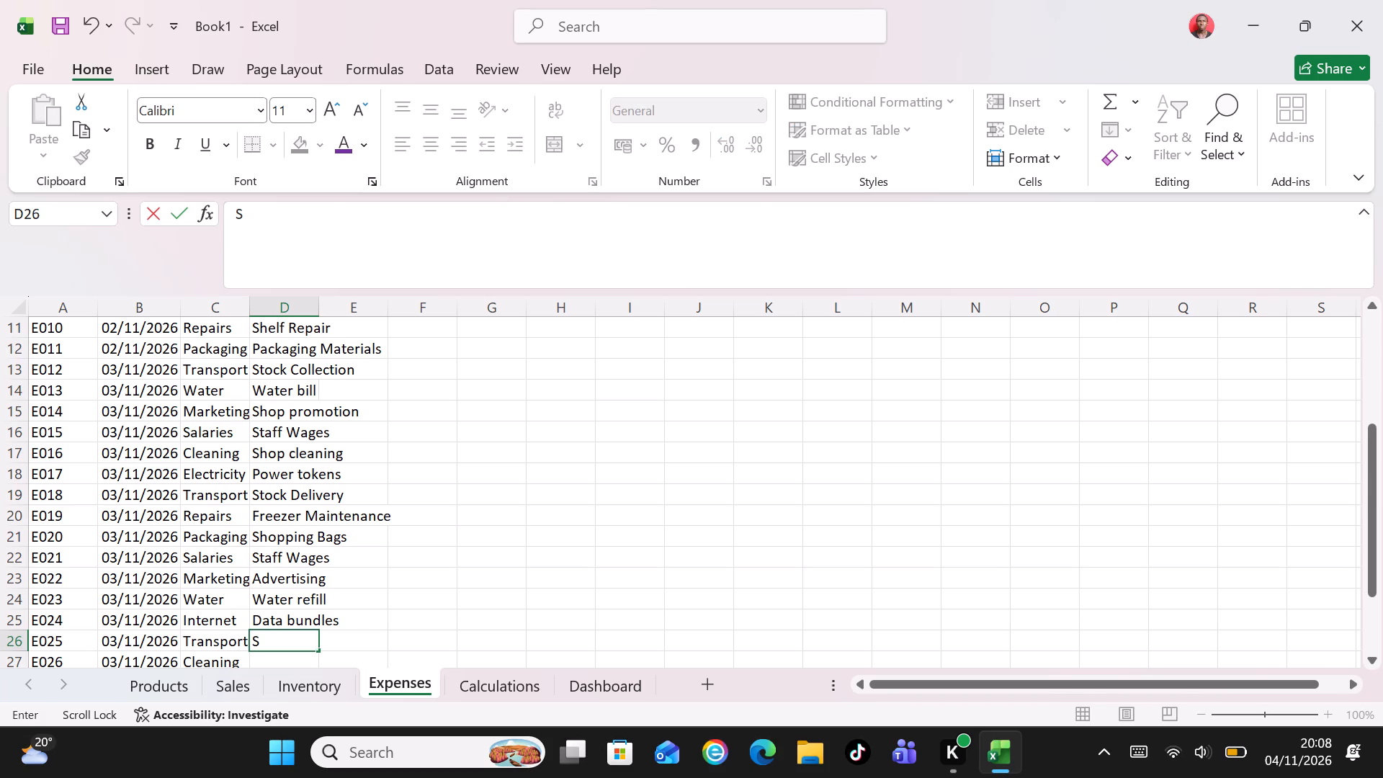
type("upp")
key("Return")
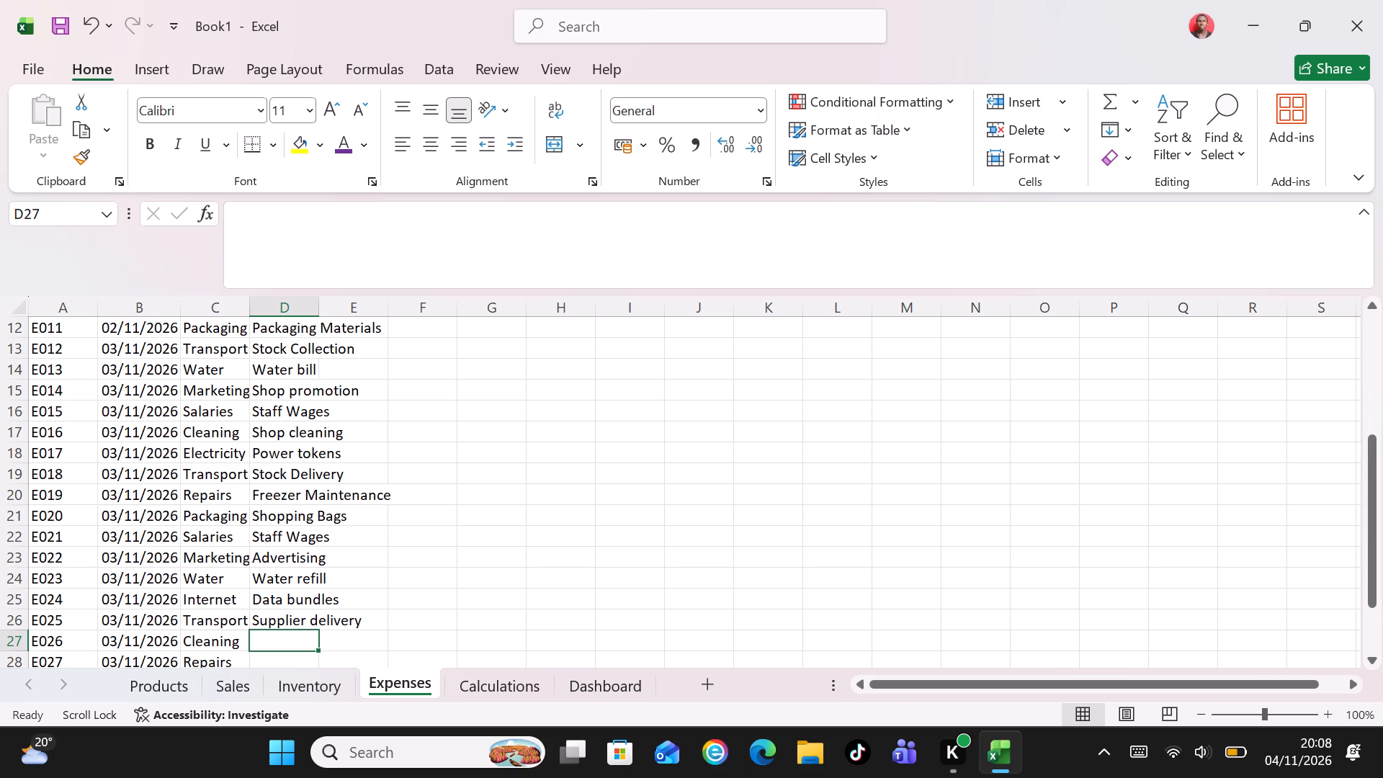
Enter Cleaning supplies as the description for expense E026.
key("shift+c")
type("lea")
type("ning")
key("space")
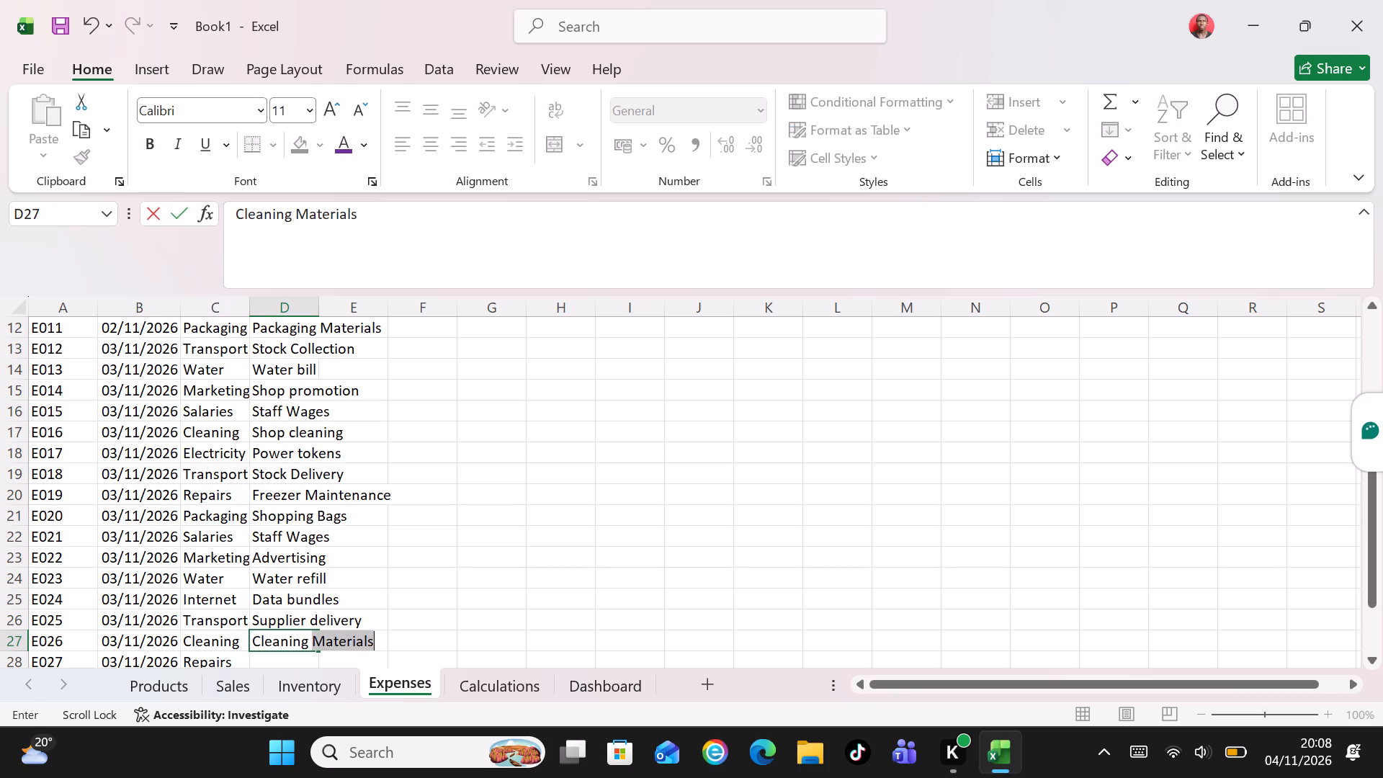
type("supplies")
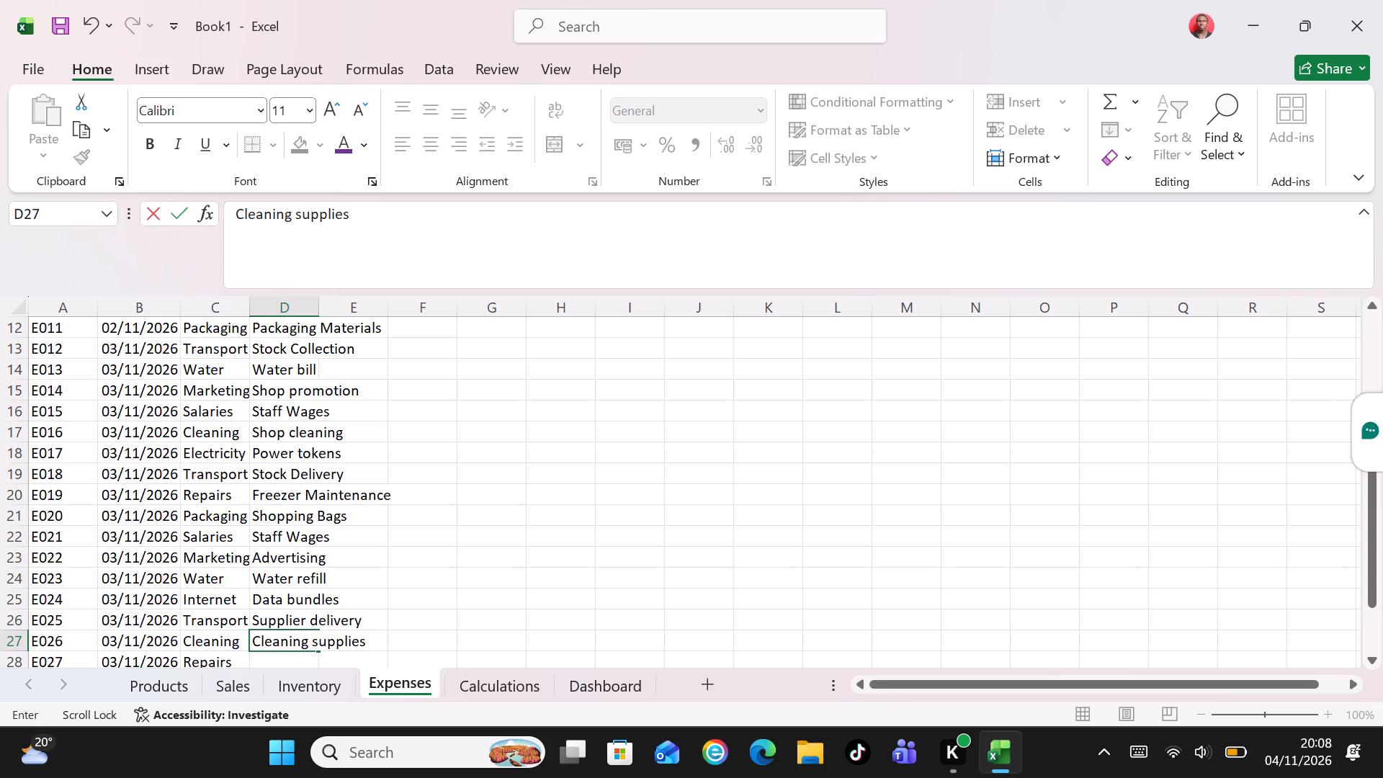
key("Return")
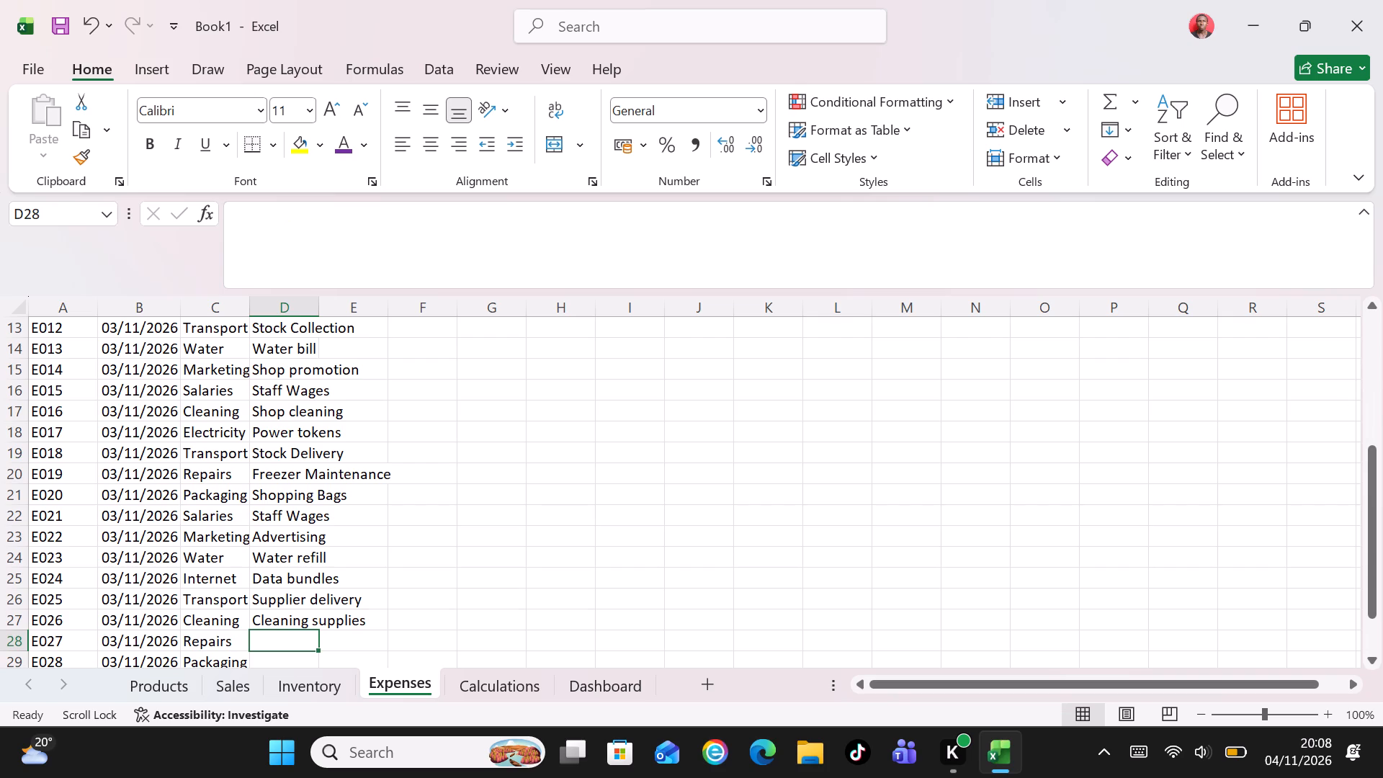
Enter Electrical repair as the description for expense E027.
key("shift+e")
type("lectrica")
type("l")
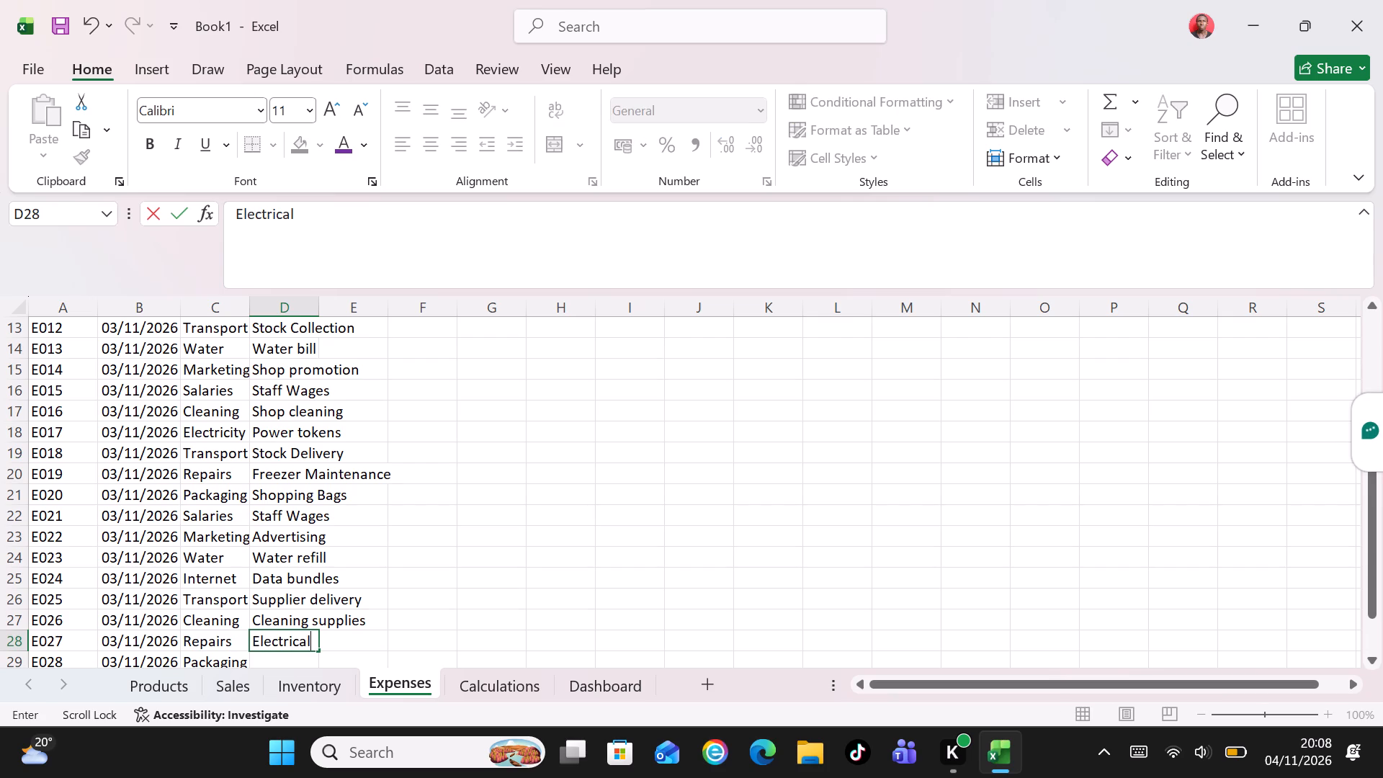
key("space")
type("repair")
key("Return")
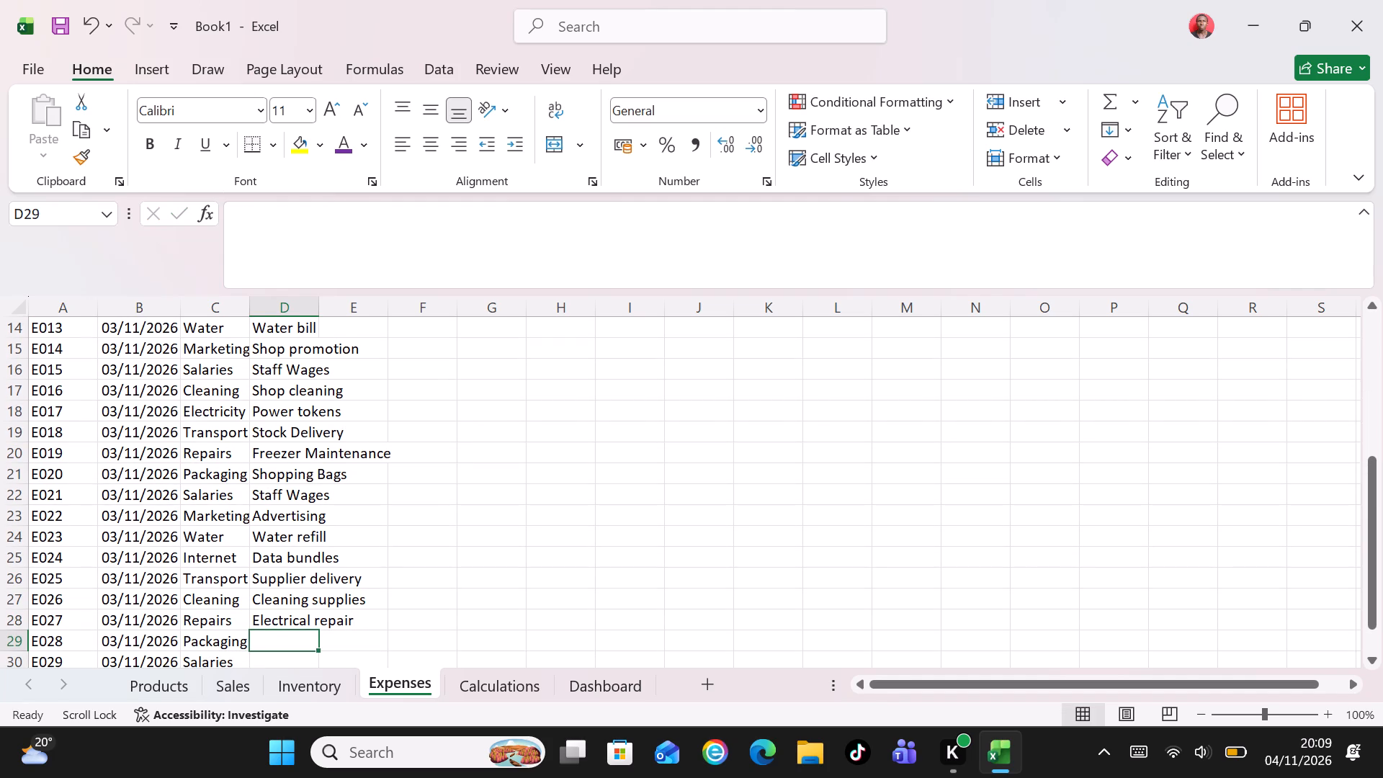
Enter Packaging Materials as the description for expense E028.
key("shift+p")
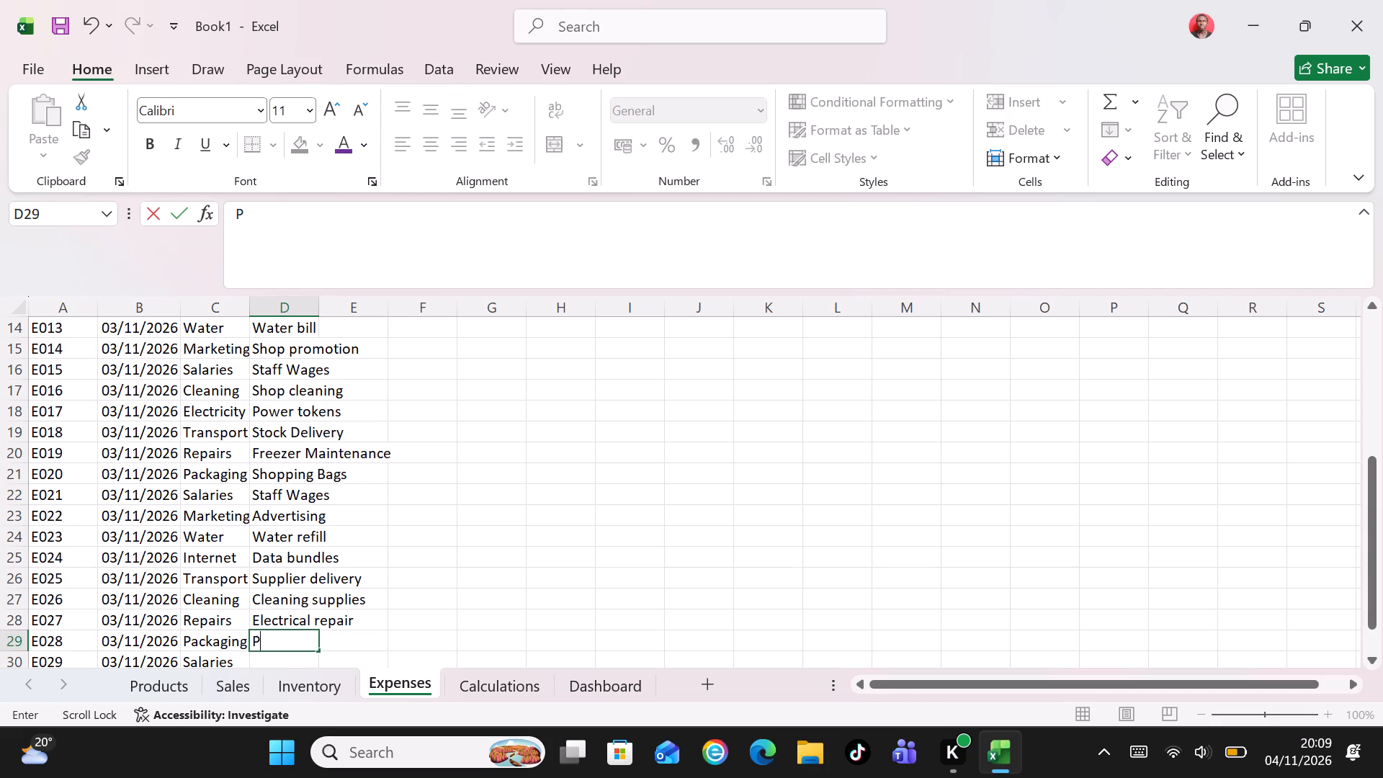
type("ackaging")
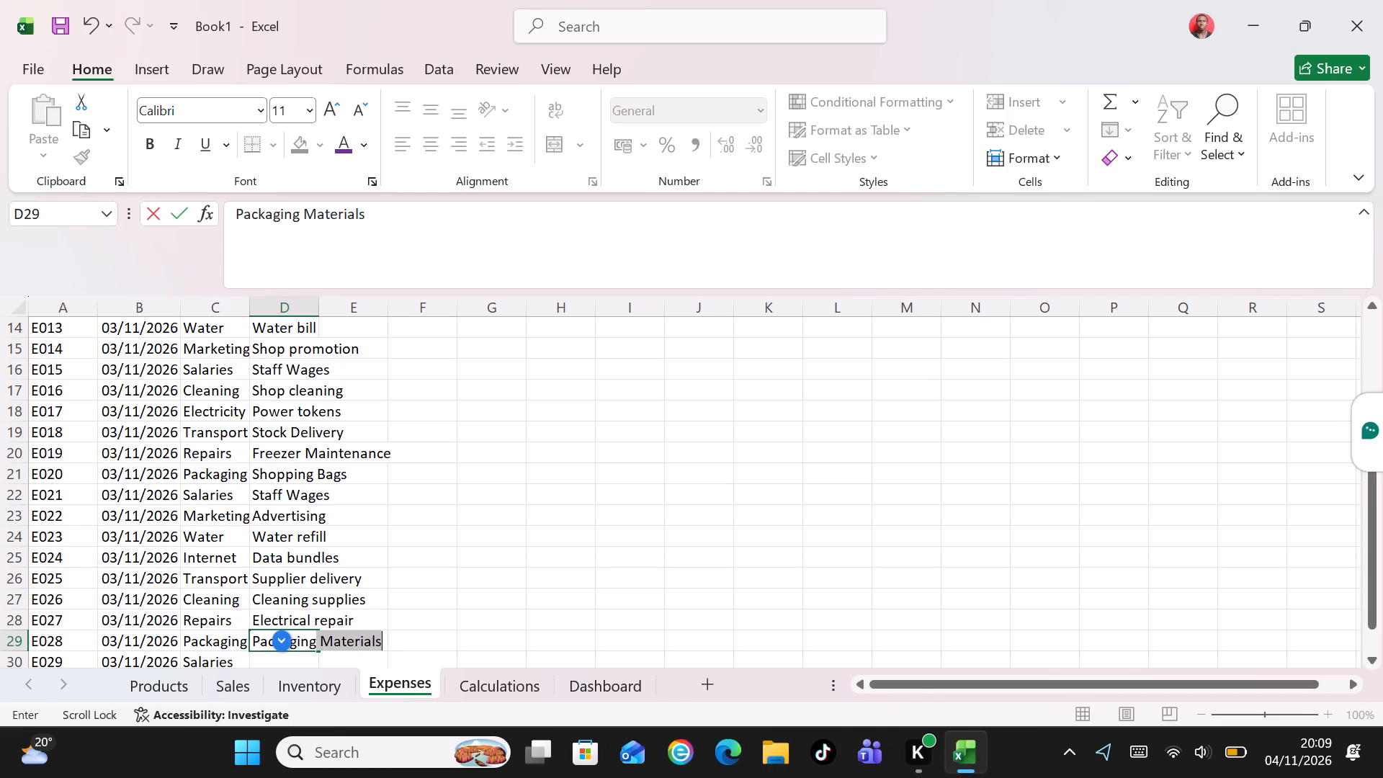
key("space")
key("Return")
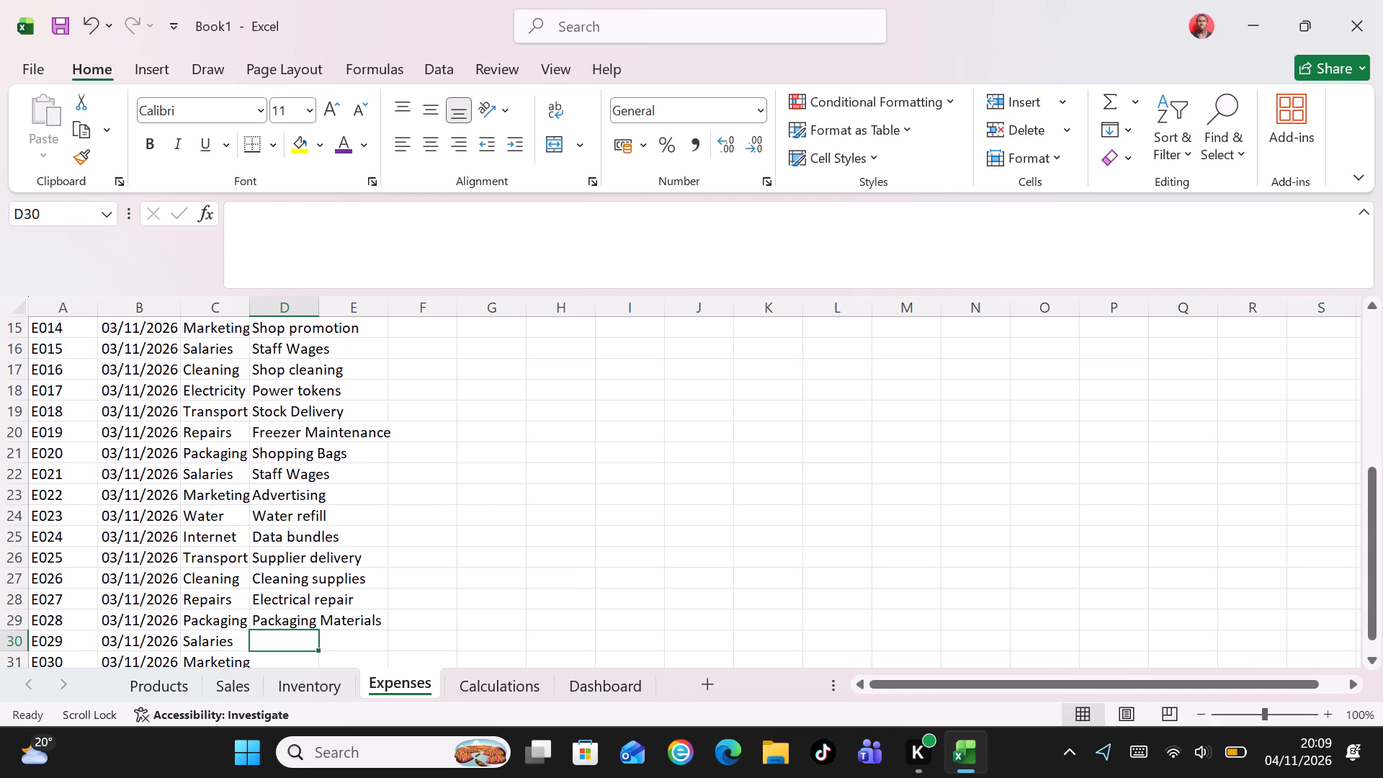
Enter Staff Wages as the description for expense E029.
key("s")
type("ta")
key("Return")
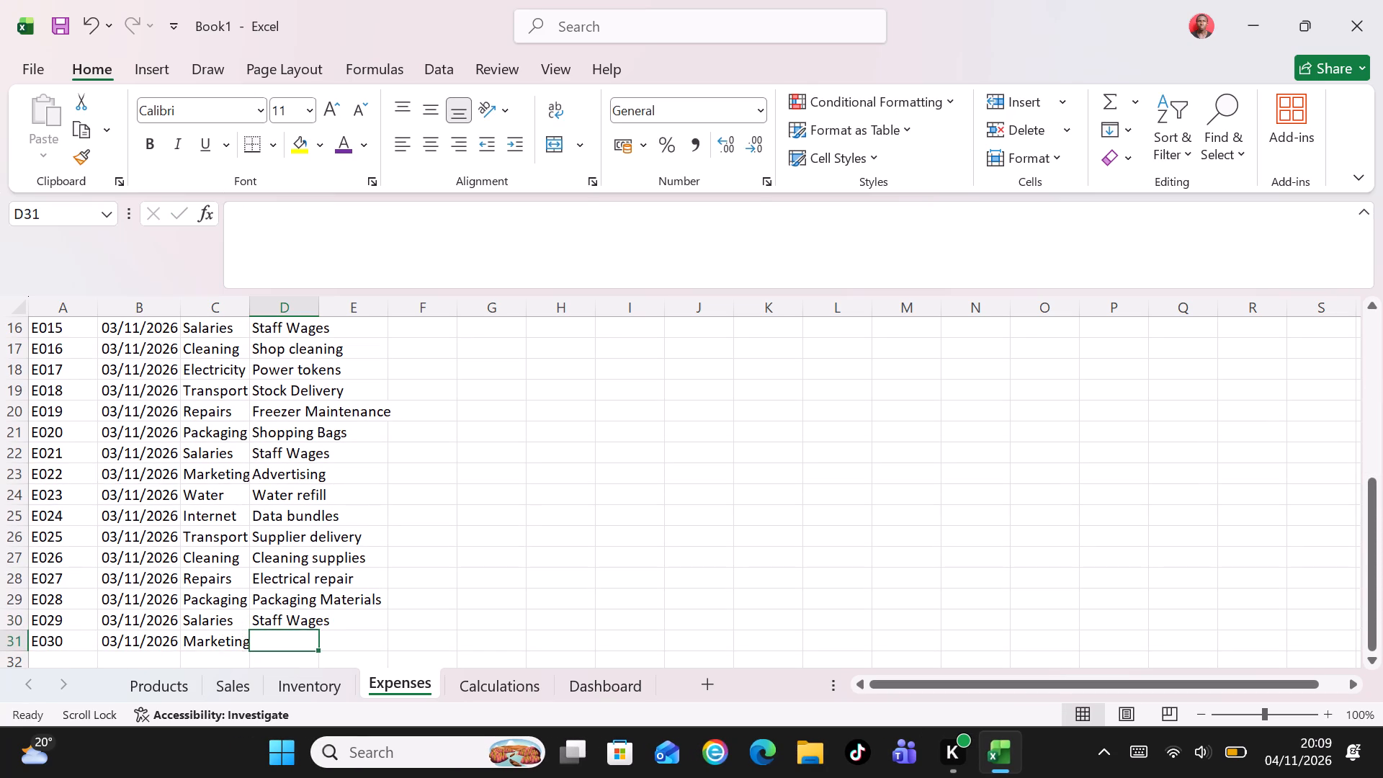
Enter Promotional as the description for expense E030.
key("shift+p")
type("romo")
type("tional")
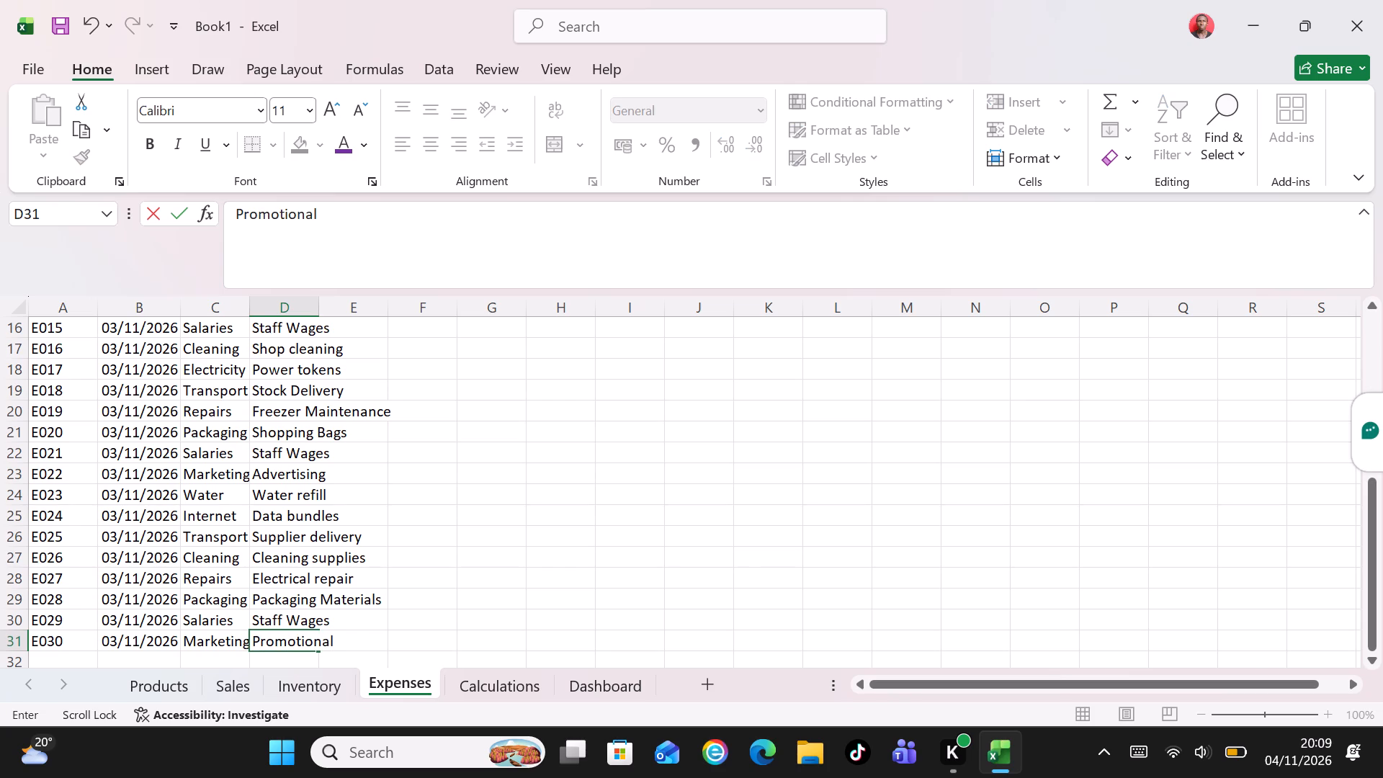
key("Return")
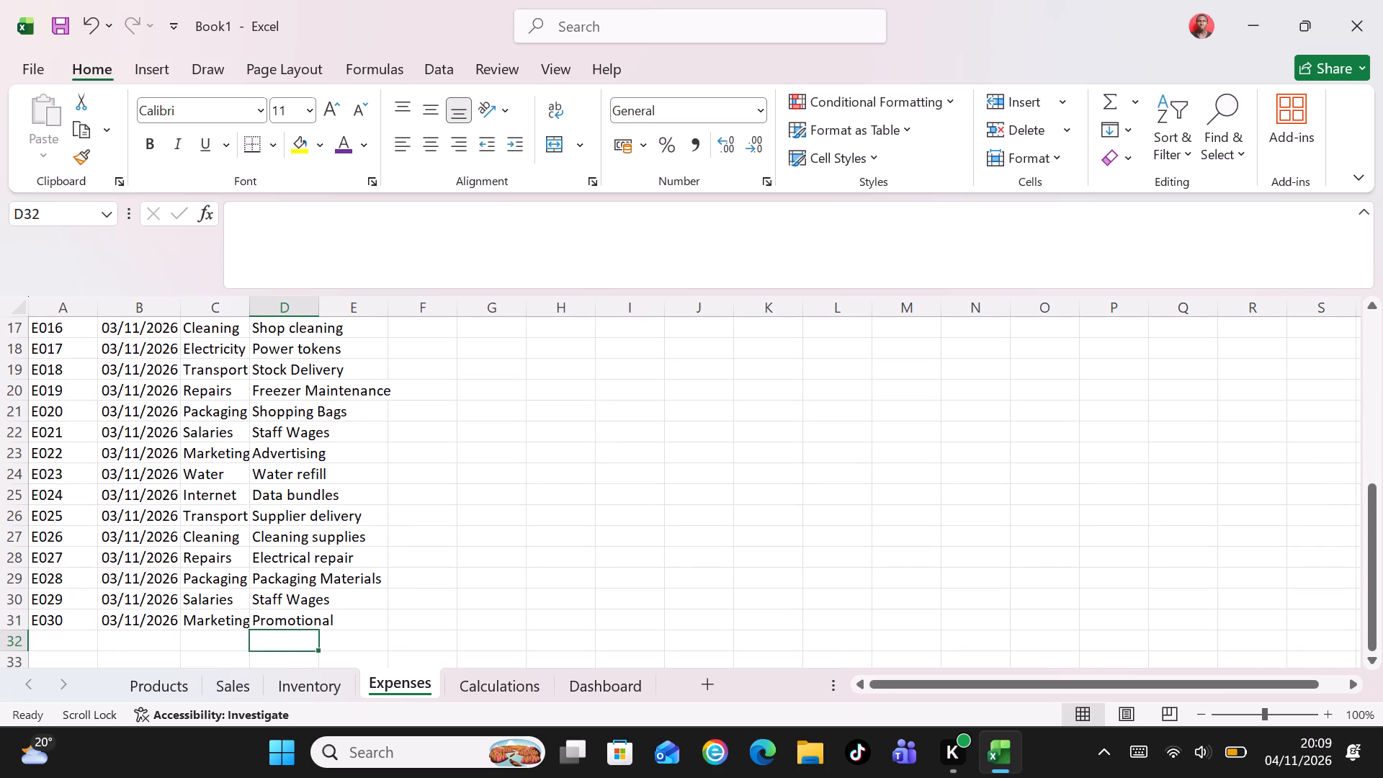
Change the description of expense E001 to Shop rent.
key("Page_Up")
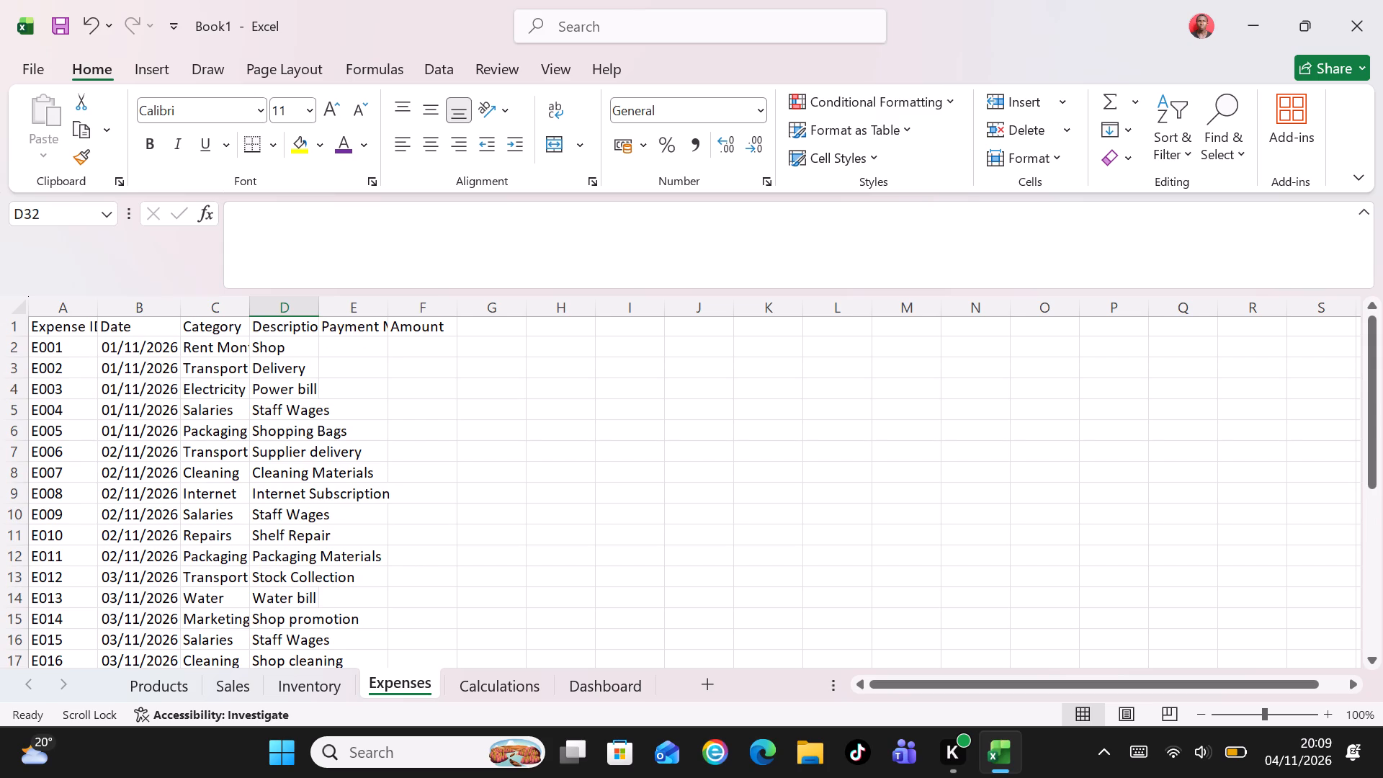
left_click(241, 354)
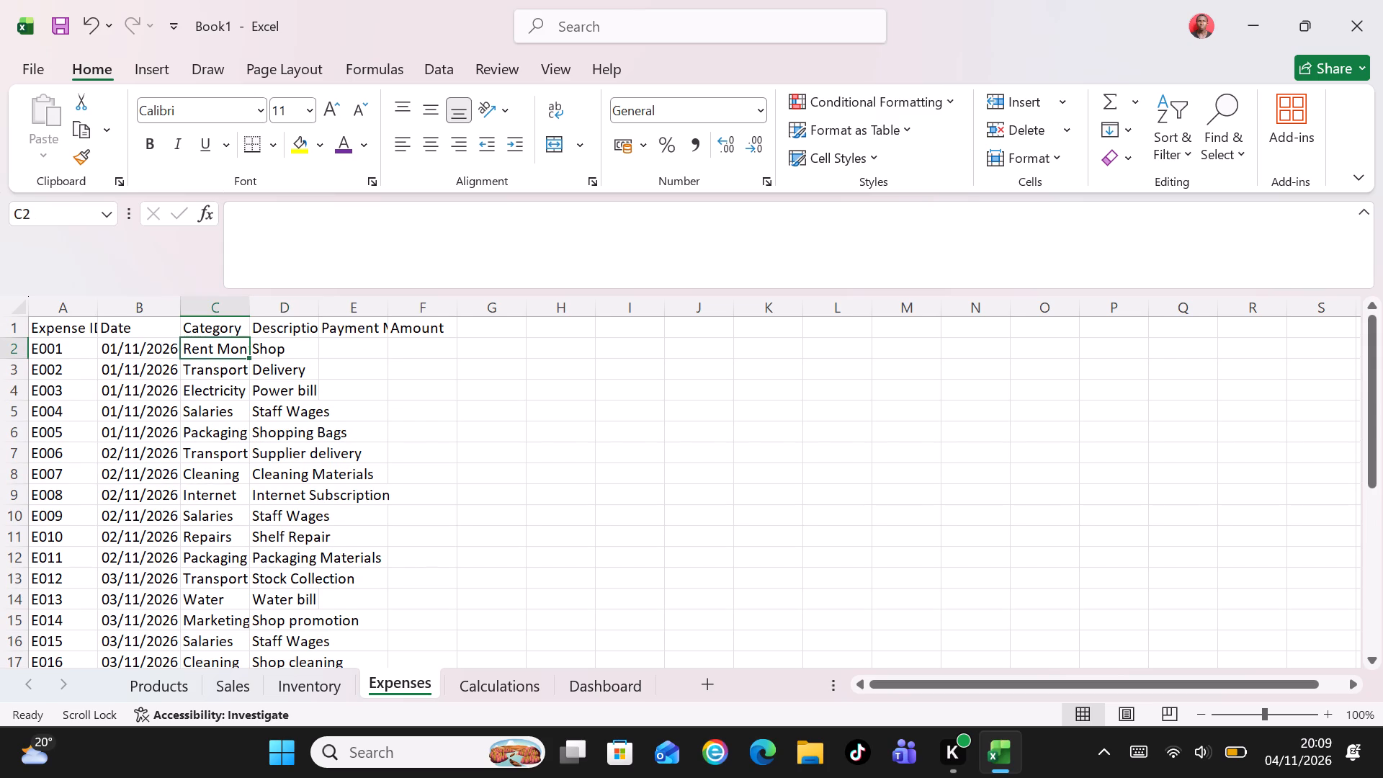
left_click(328, 213)
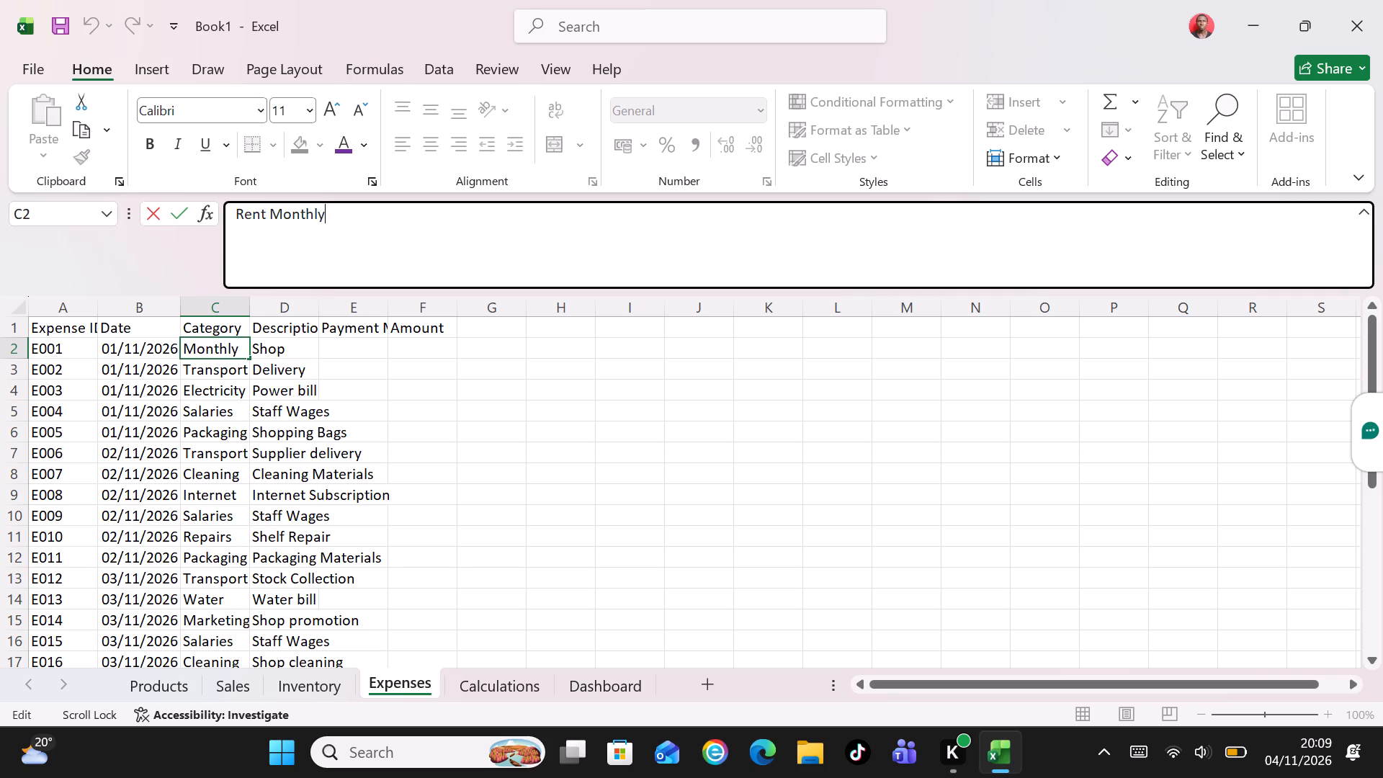
left_click(292, 340)
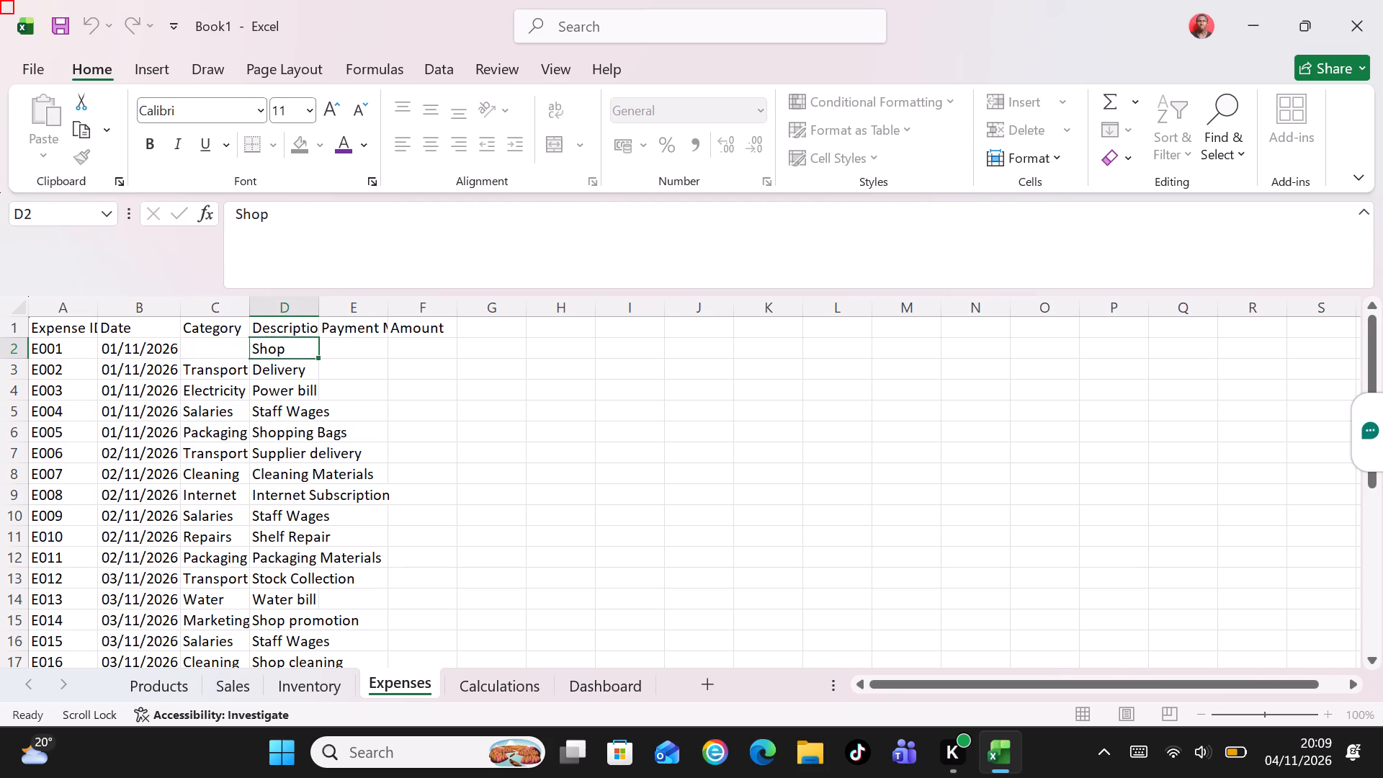
left_click(280, 223)
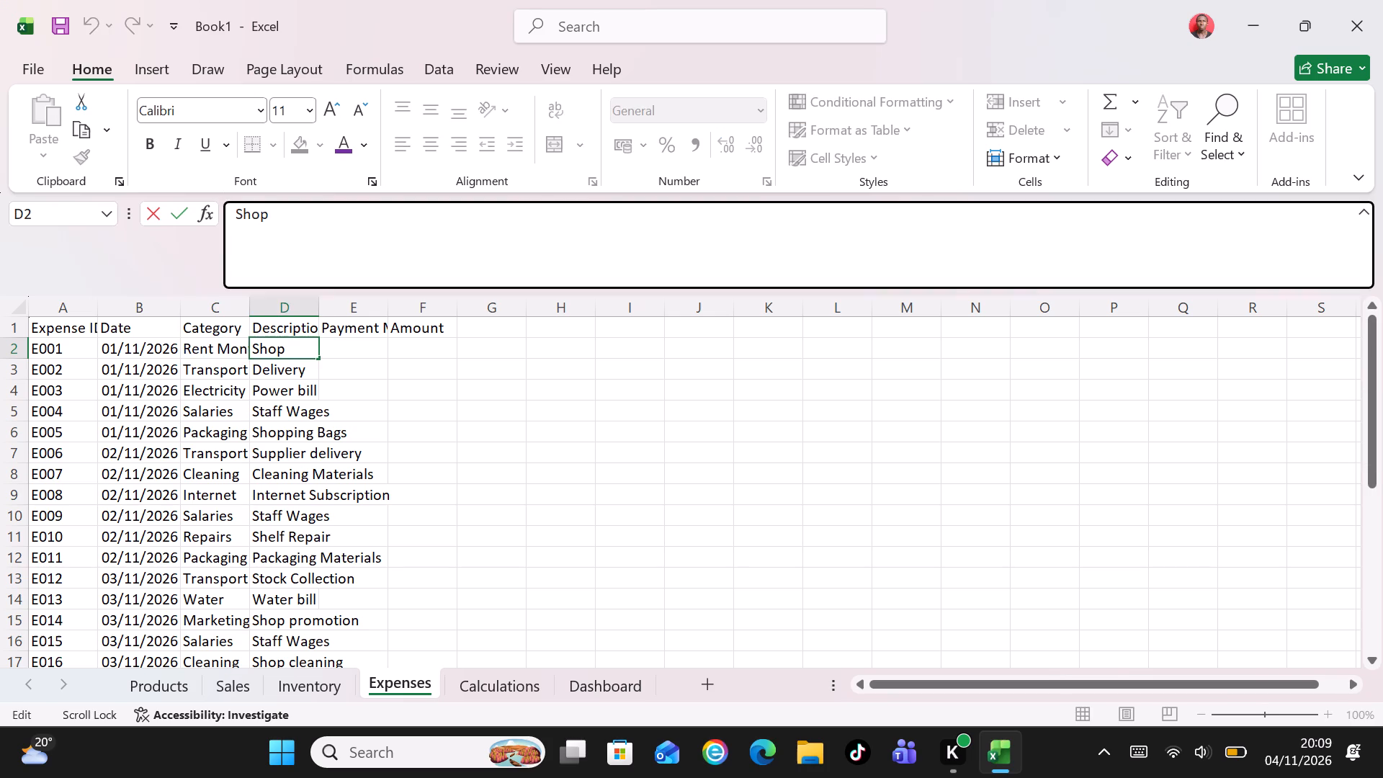
key("space")
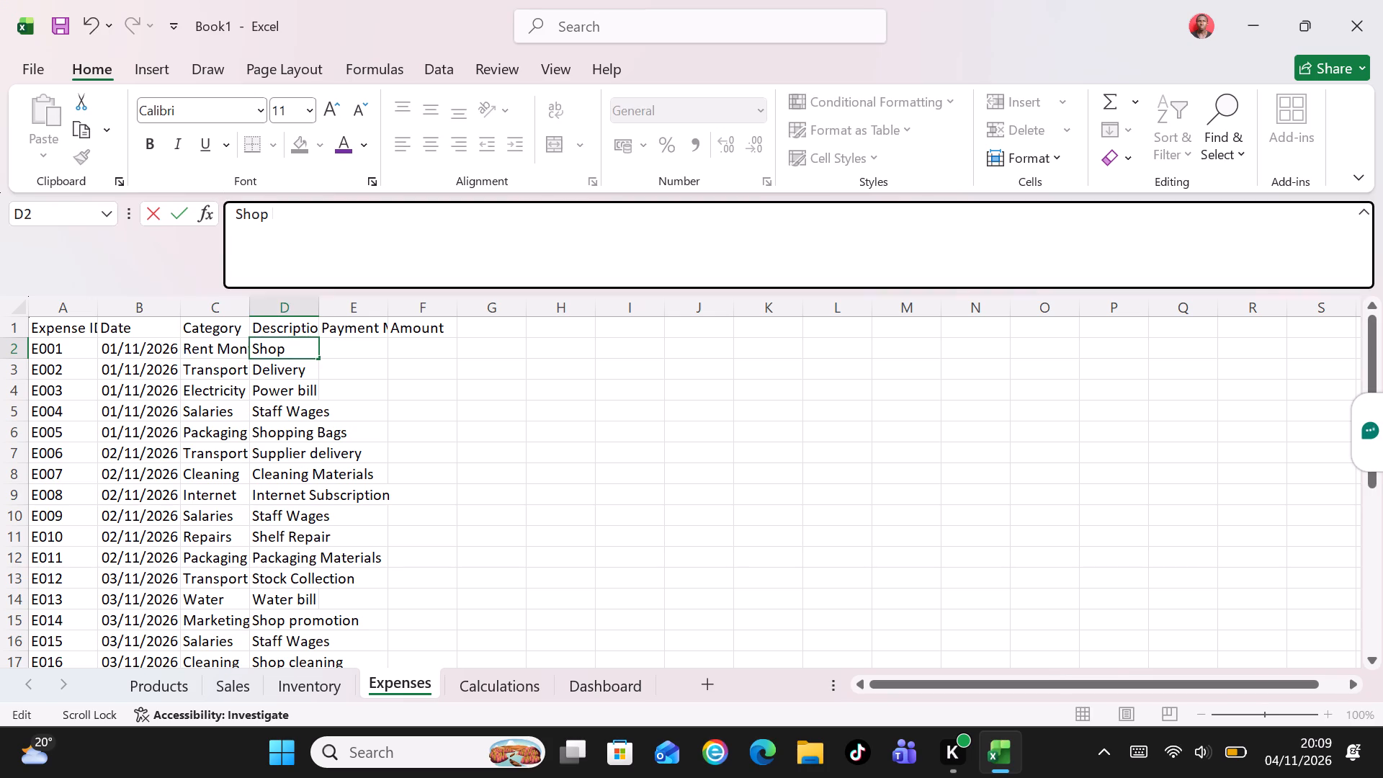
type("re")
type("nt")
Enter Bank as the payment method for expense E001.
left_click(348, 342)
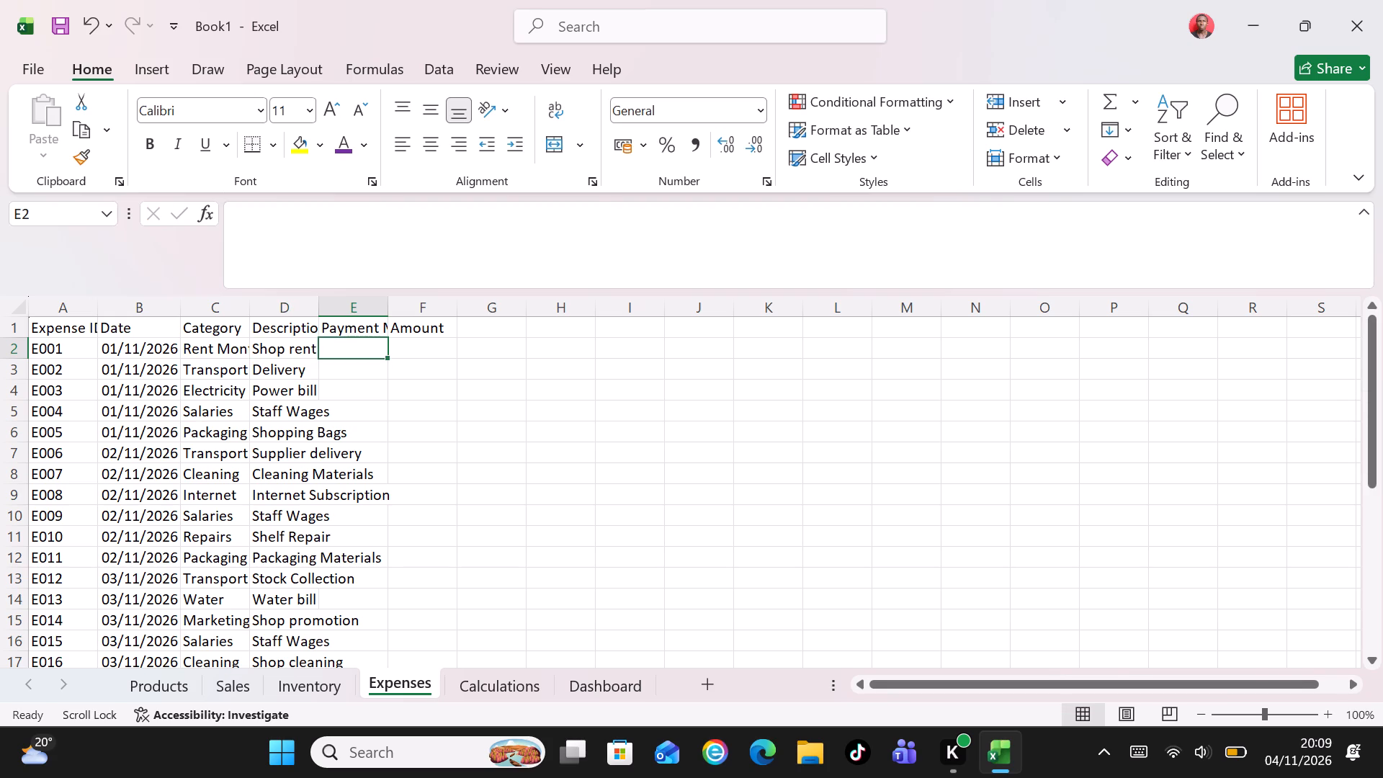
key("shift+b")
type("ank")
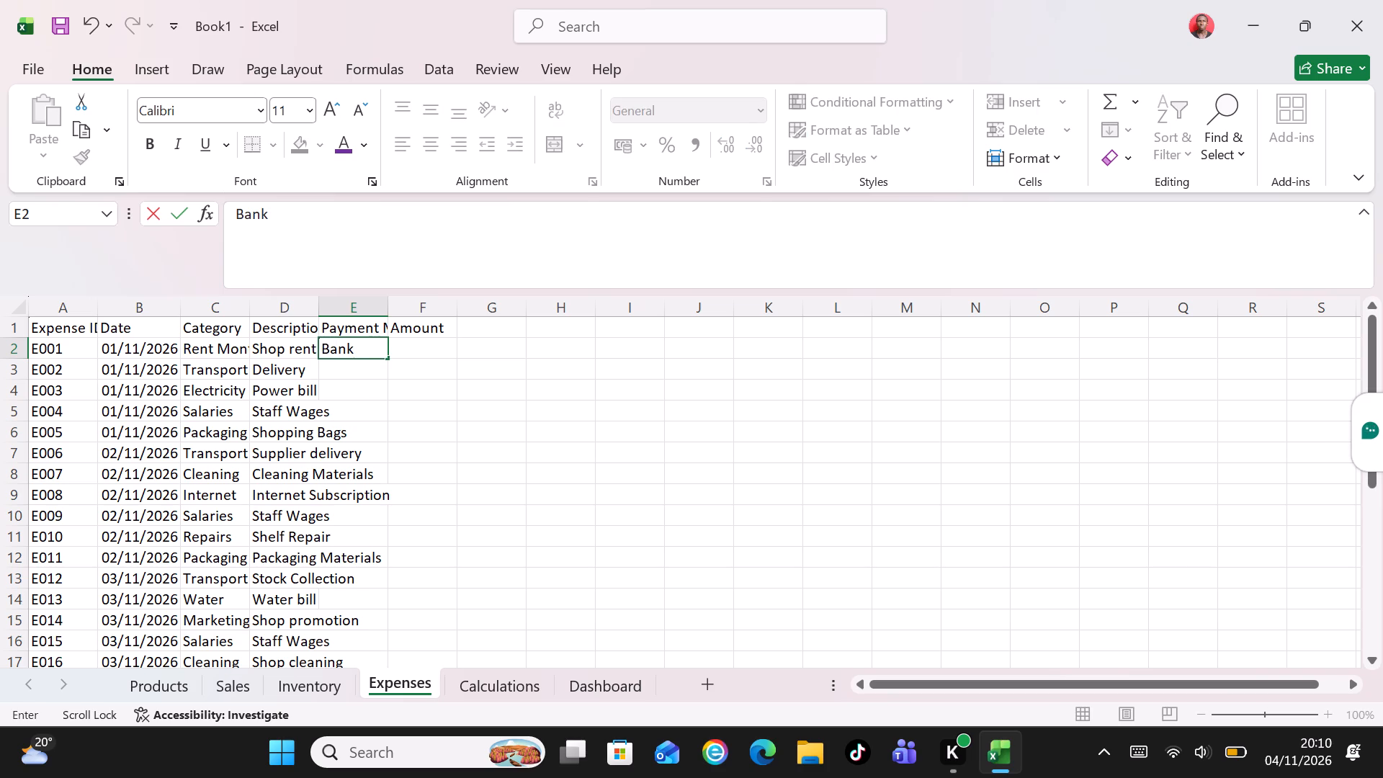
key("Return")
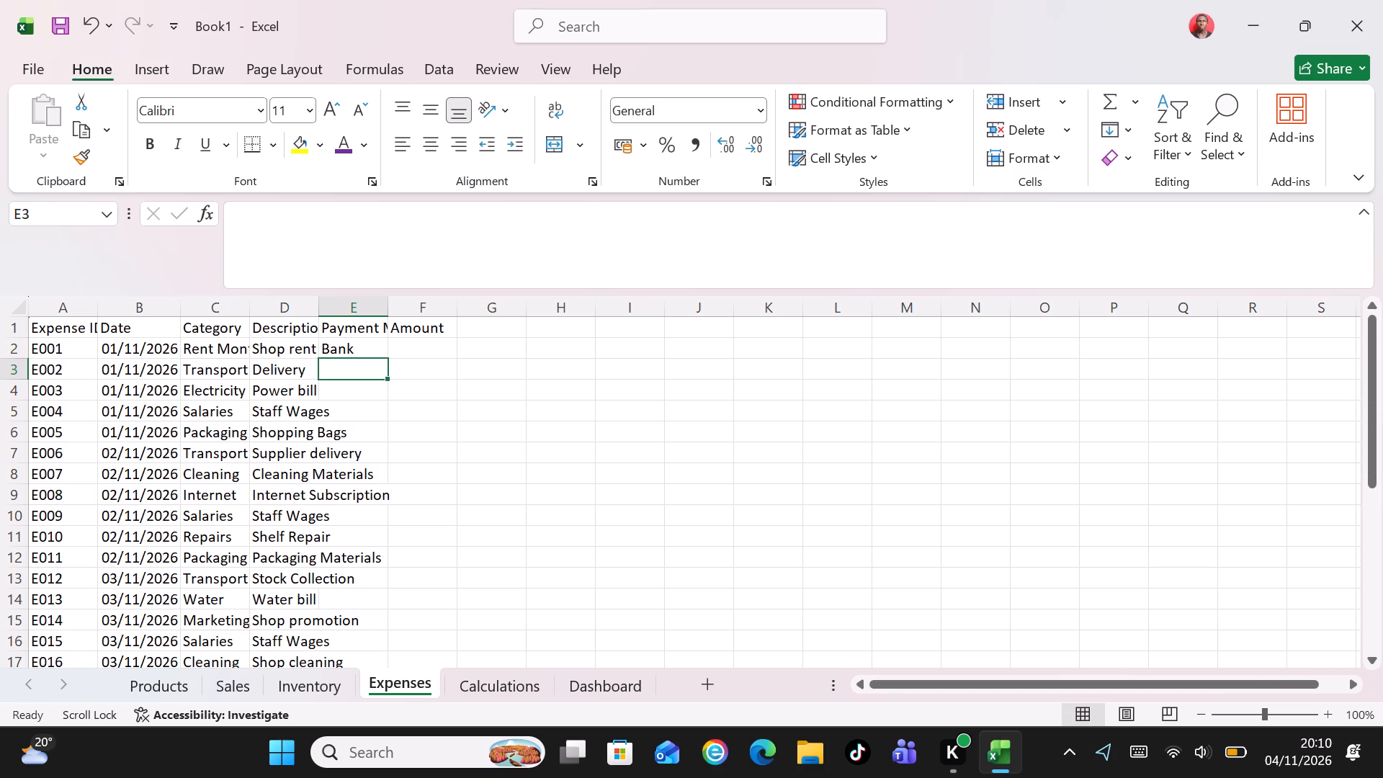
Enter M-pesa as the payment method for expenses E002 and E003.
key("shift+m")
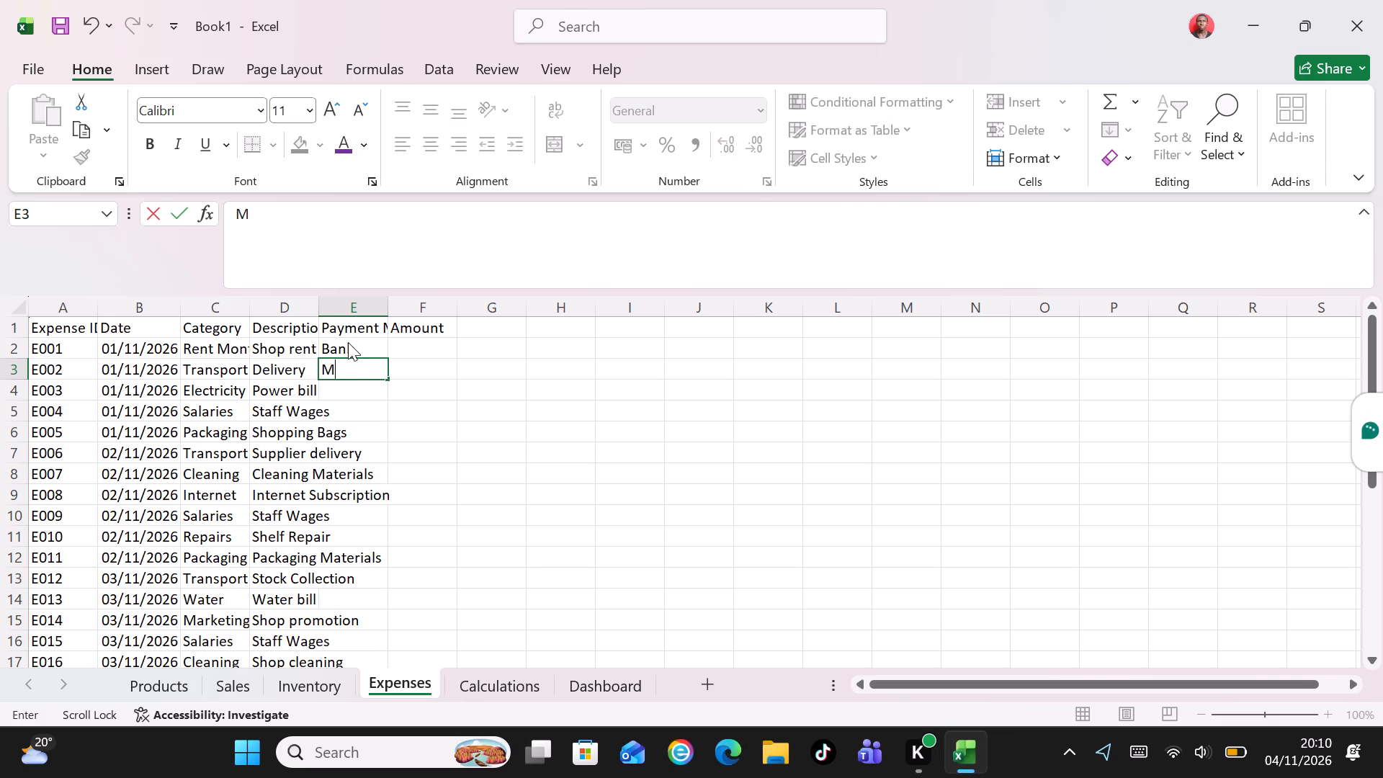
type("-pesa")
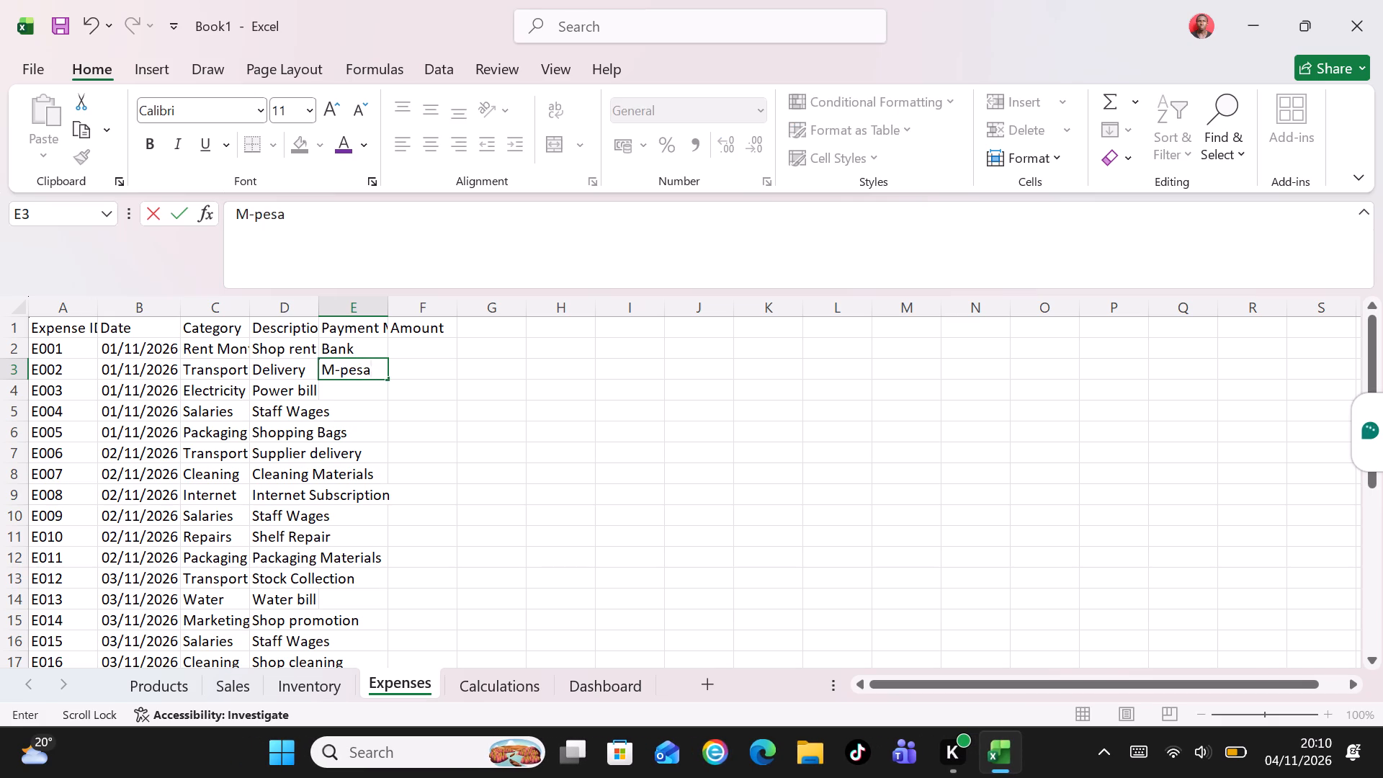
key("m")
key("BackSpace")
key("Return")
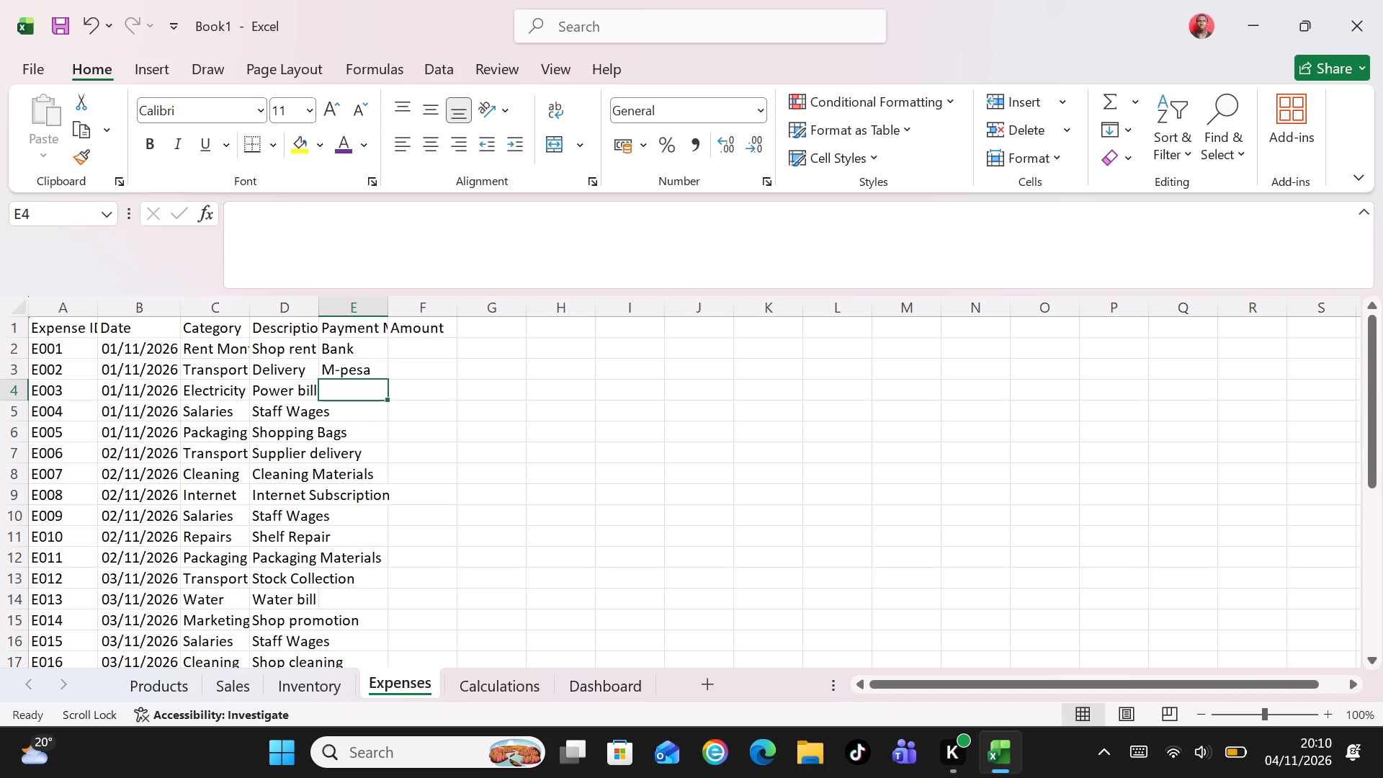
key("m")
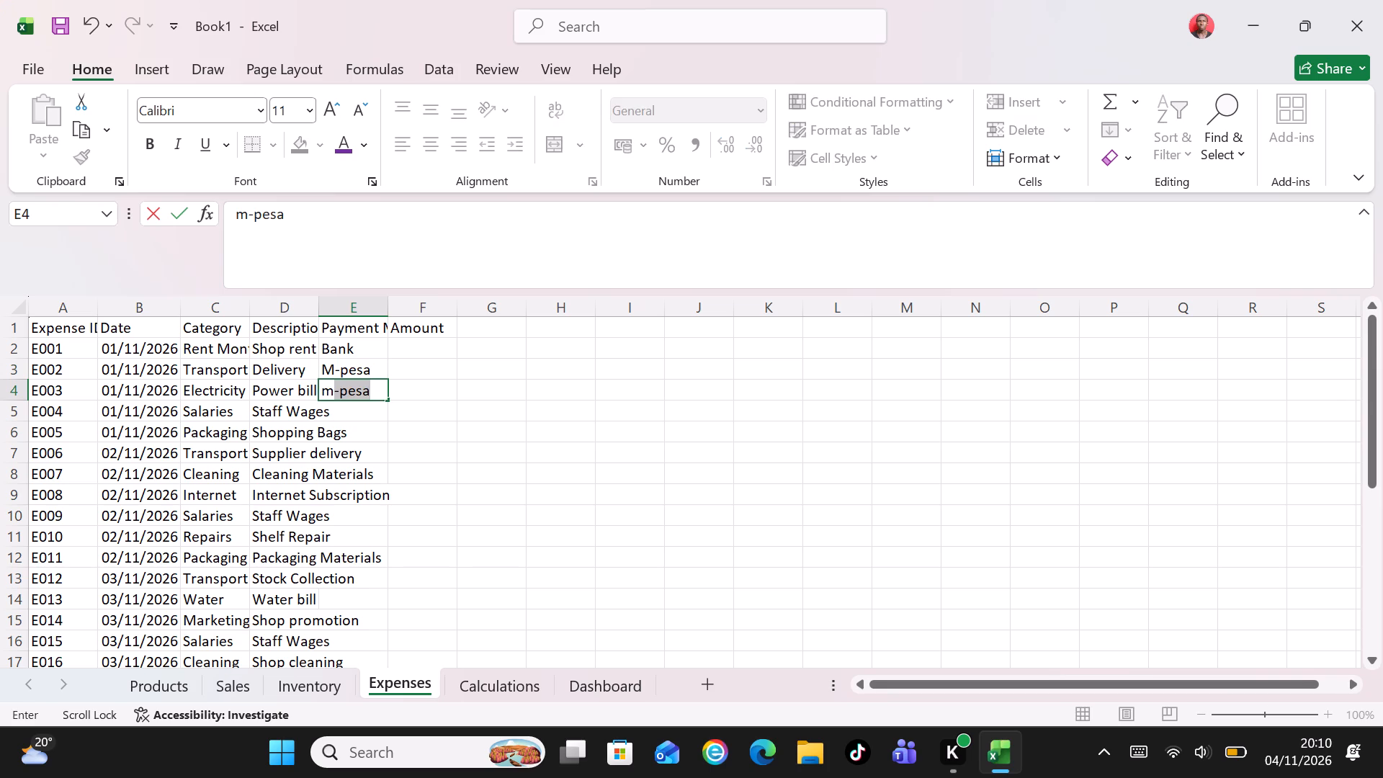
key("Return")
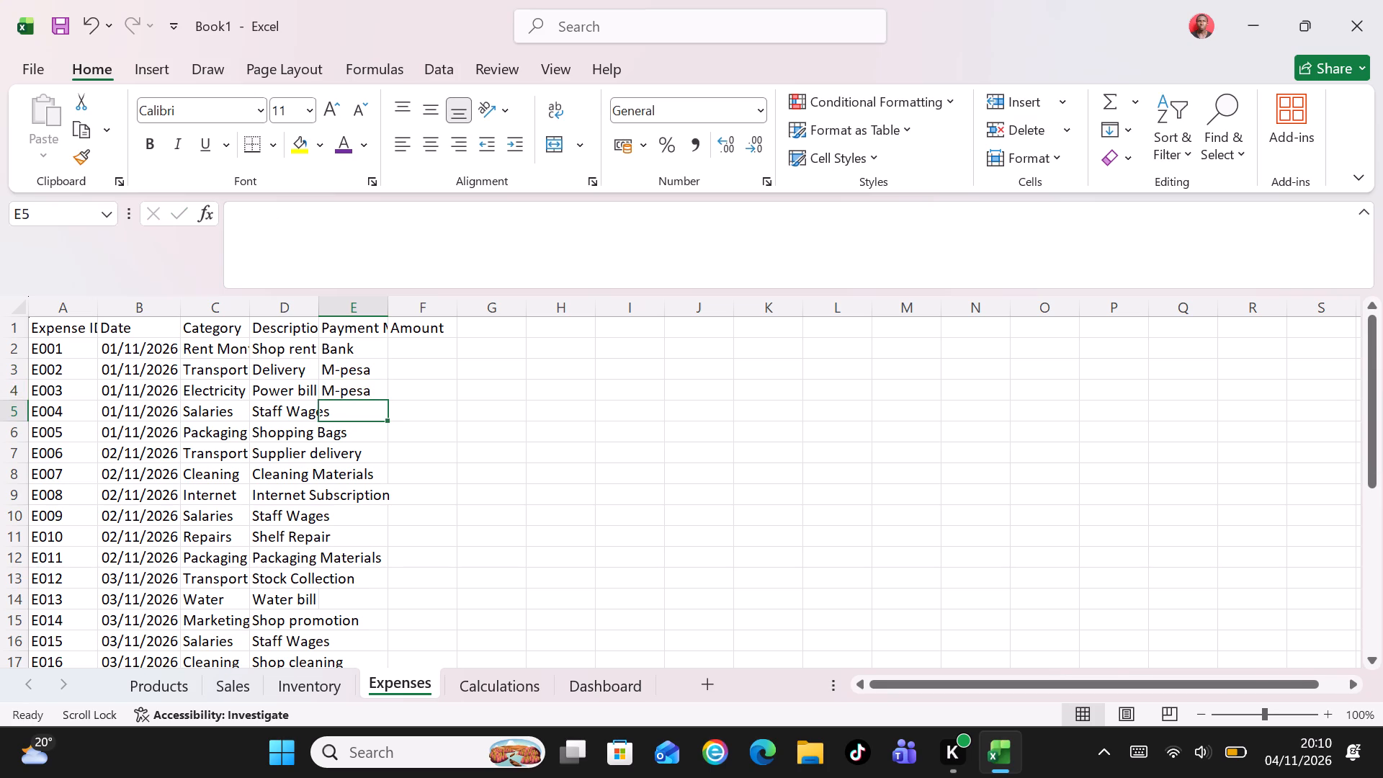
Enter Bank as the payment method for expense E004 and Cash for expense E005.
key("b")
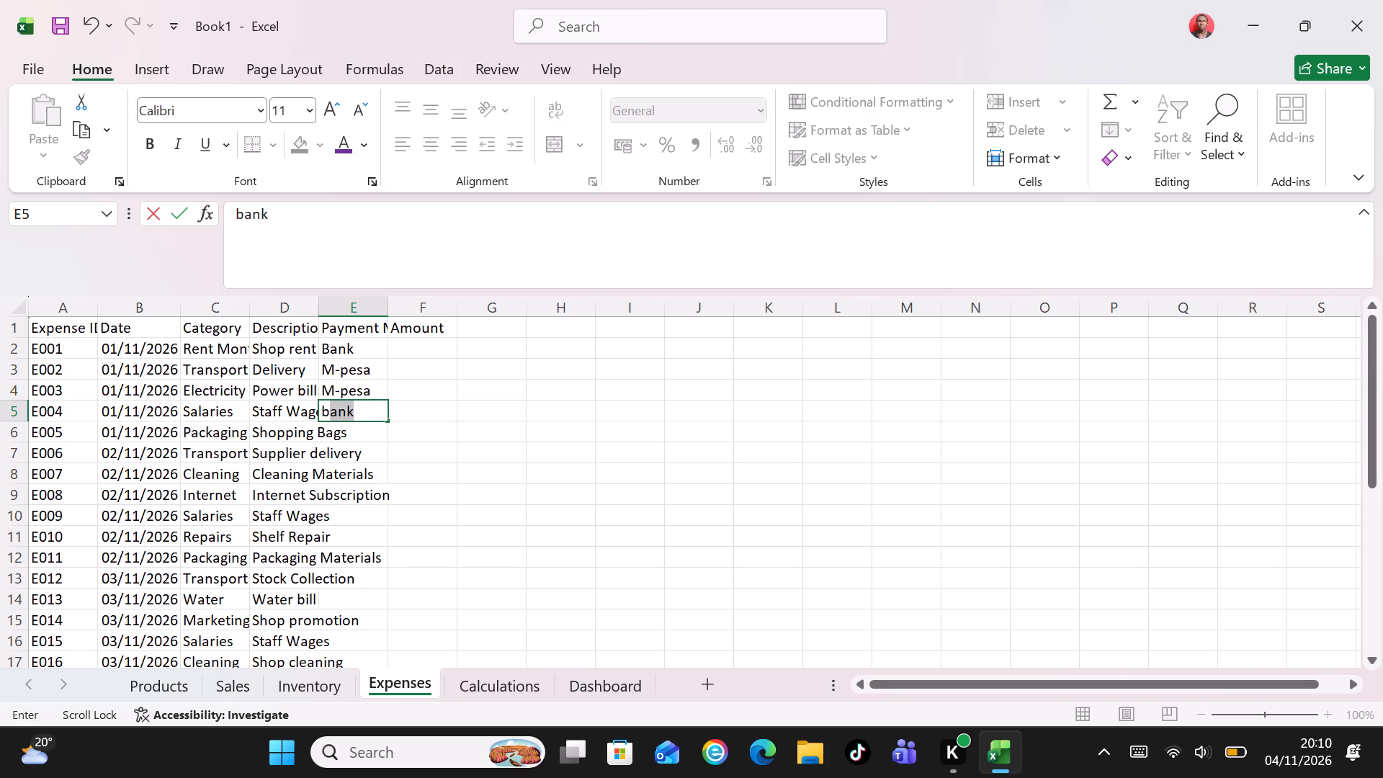
key("Return")
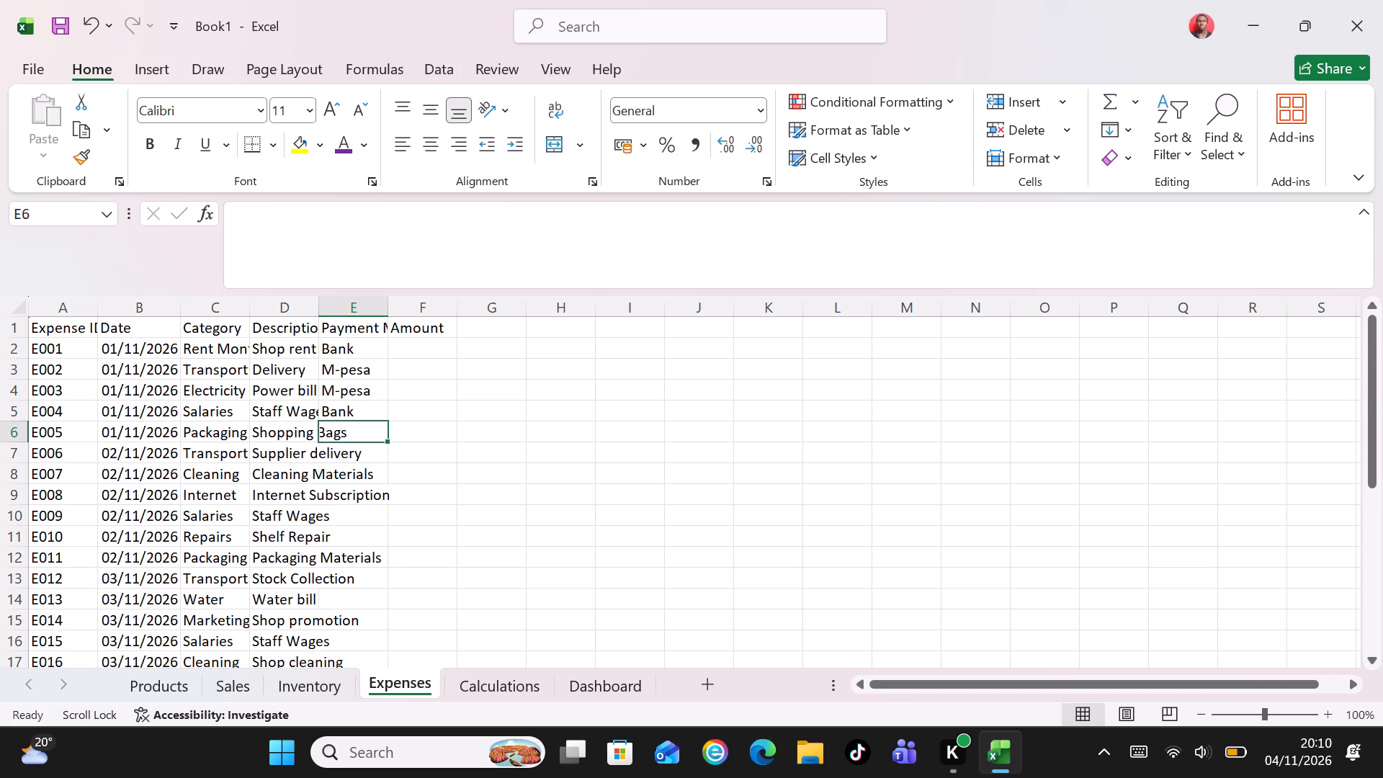
type("Cas")
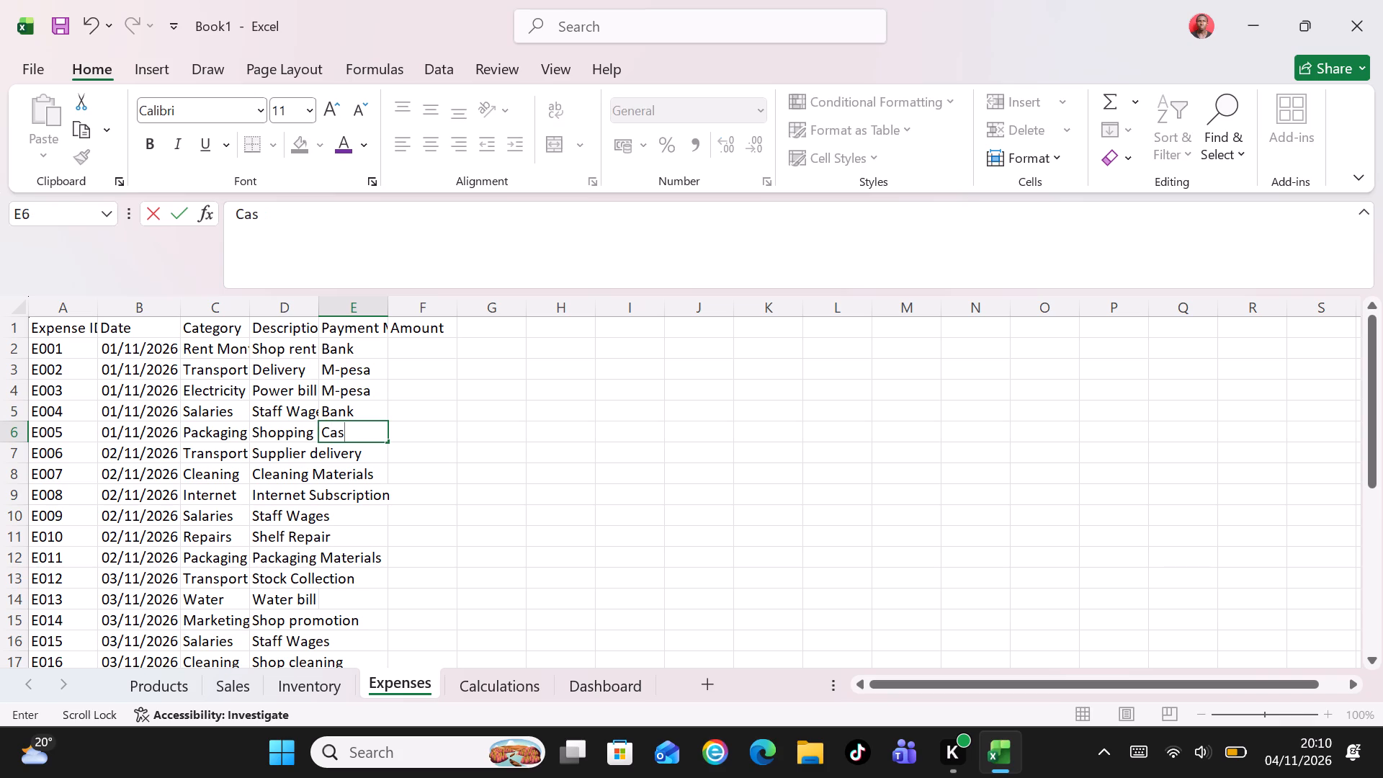
key("h")
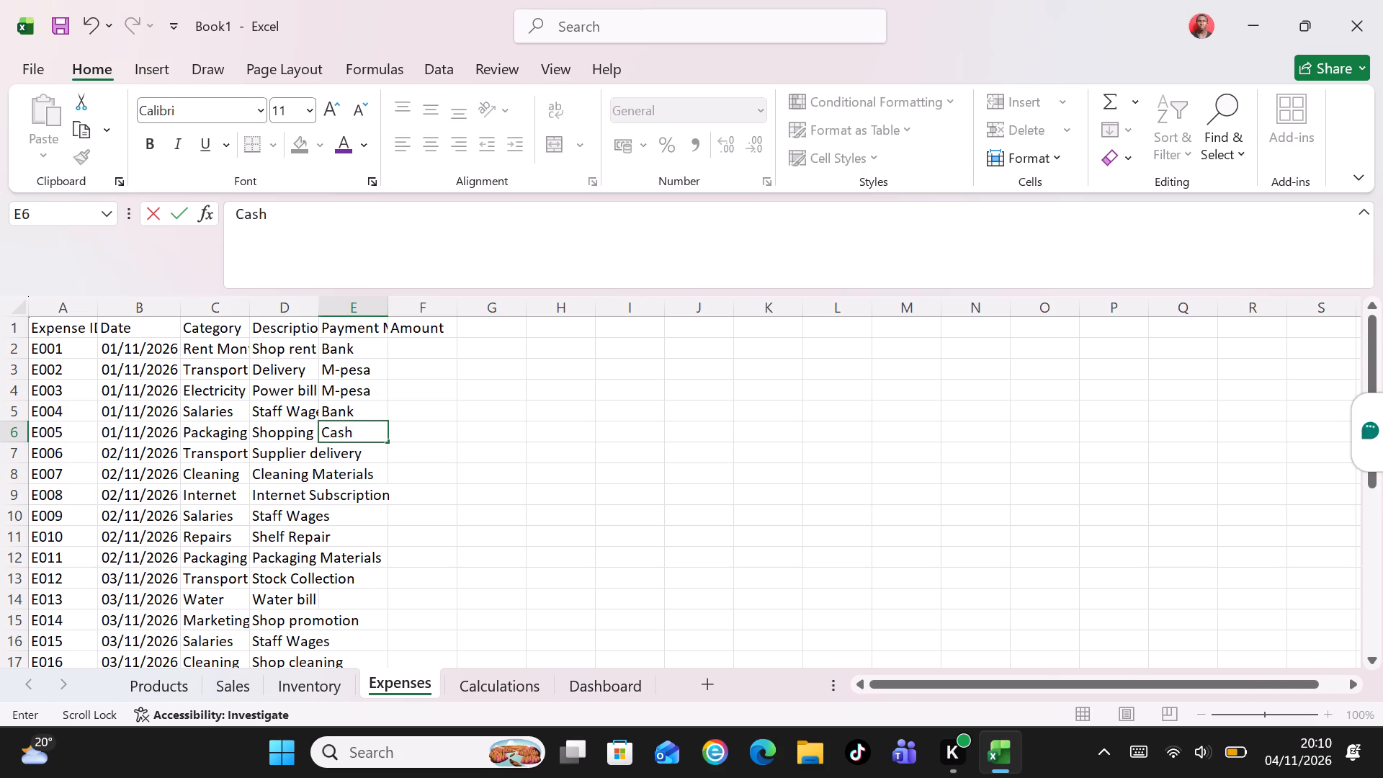
left_click(339, 359)
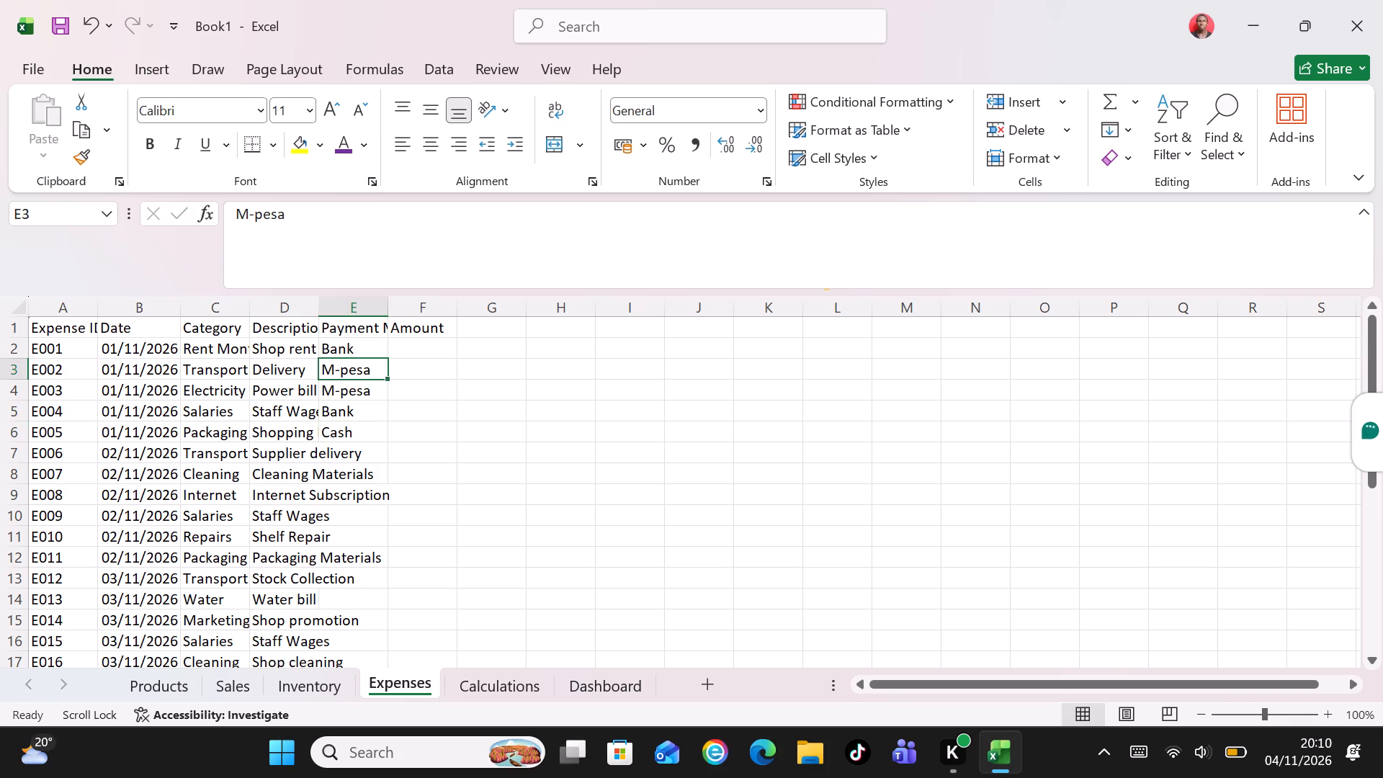
Auto-fit the width of the Description column to its contents.
triple_click(316, 313)
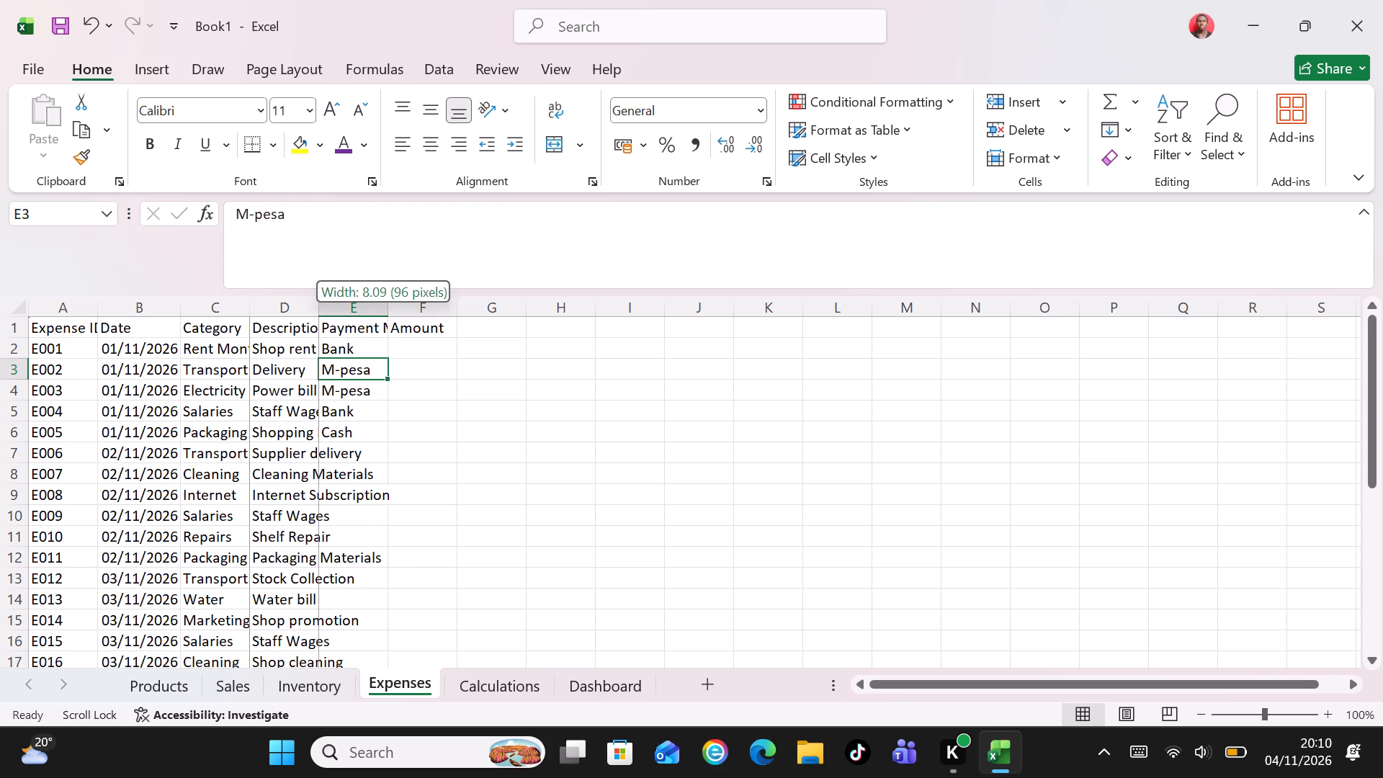
left_click(425, 348)
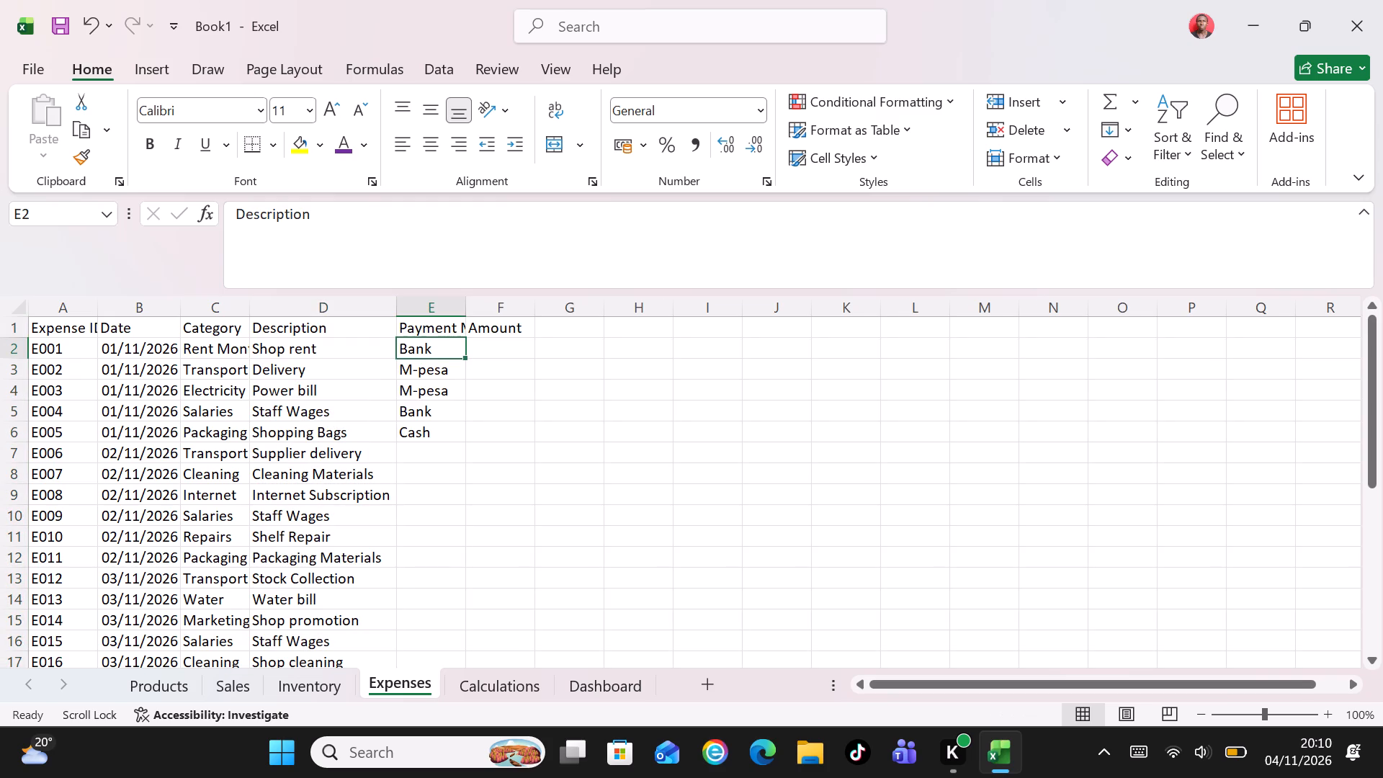
Enter Cash as the payment method for expense E006 and M-pesa for expense E007.
left_click(444, 426)
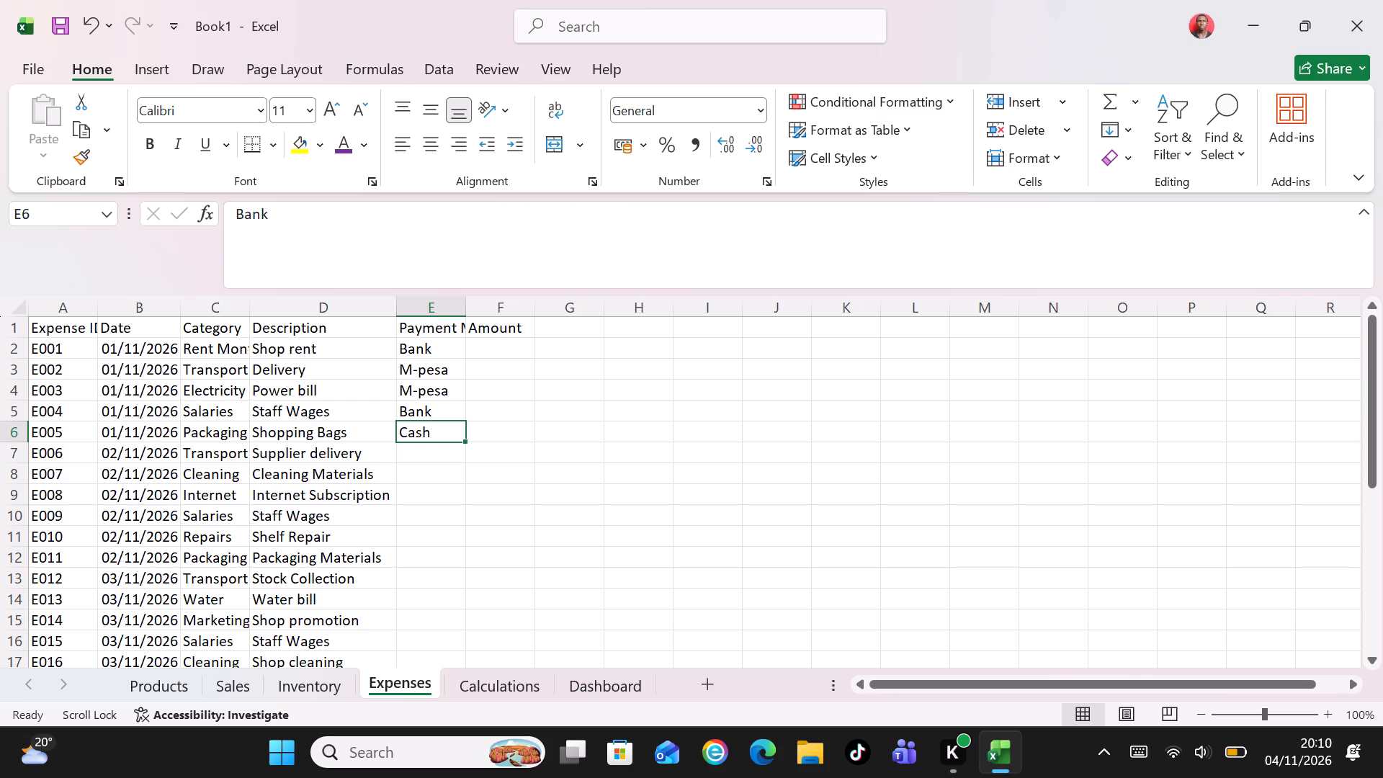
key("Return")
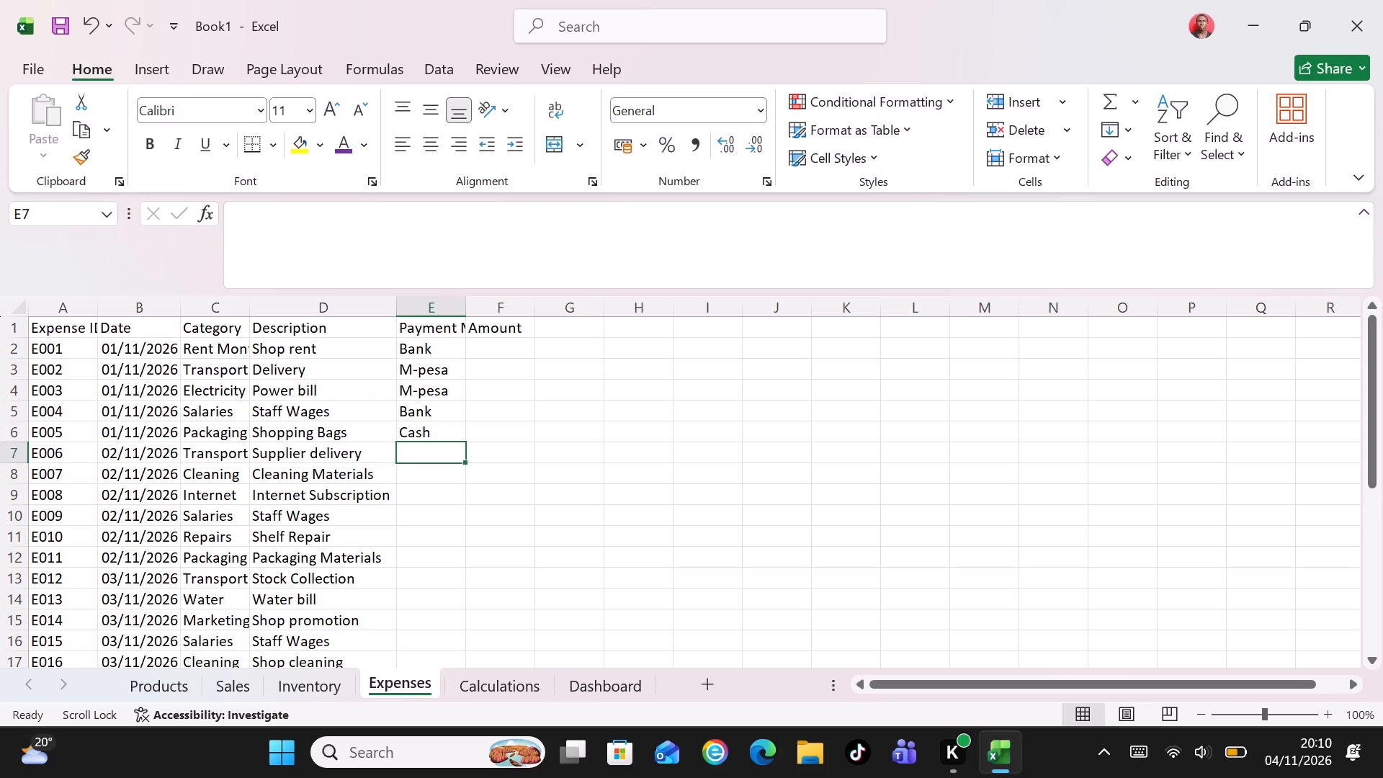
key("c")
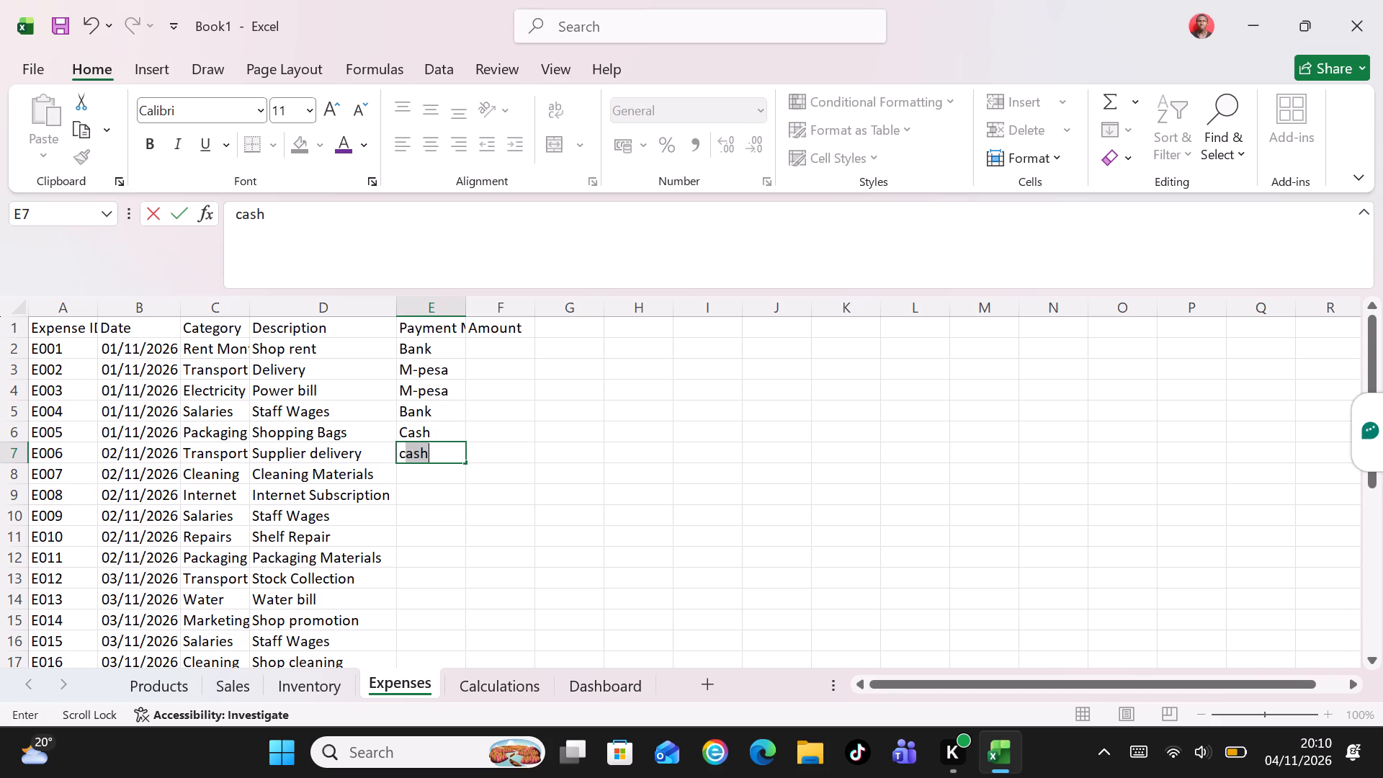
key("Return")
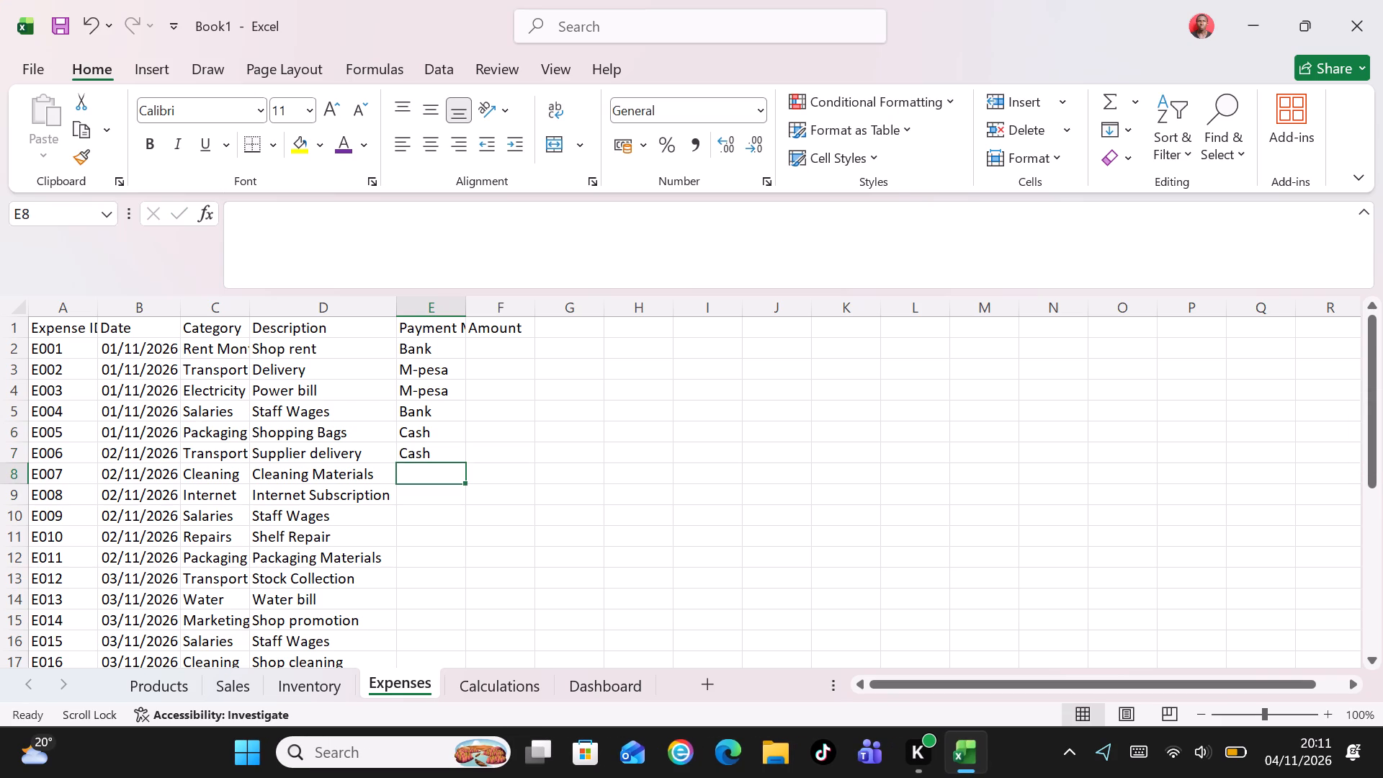
key("m")
key("Return")
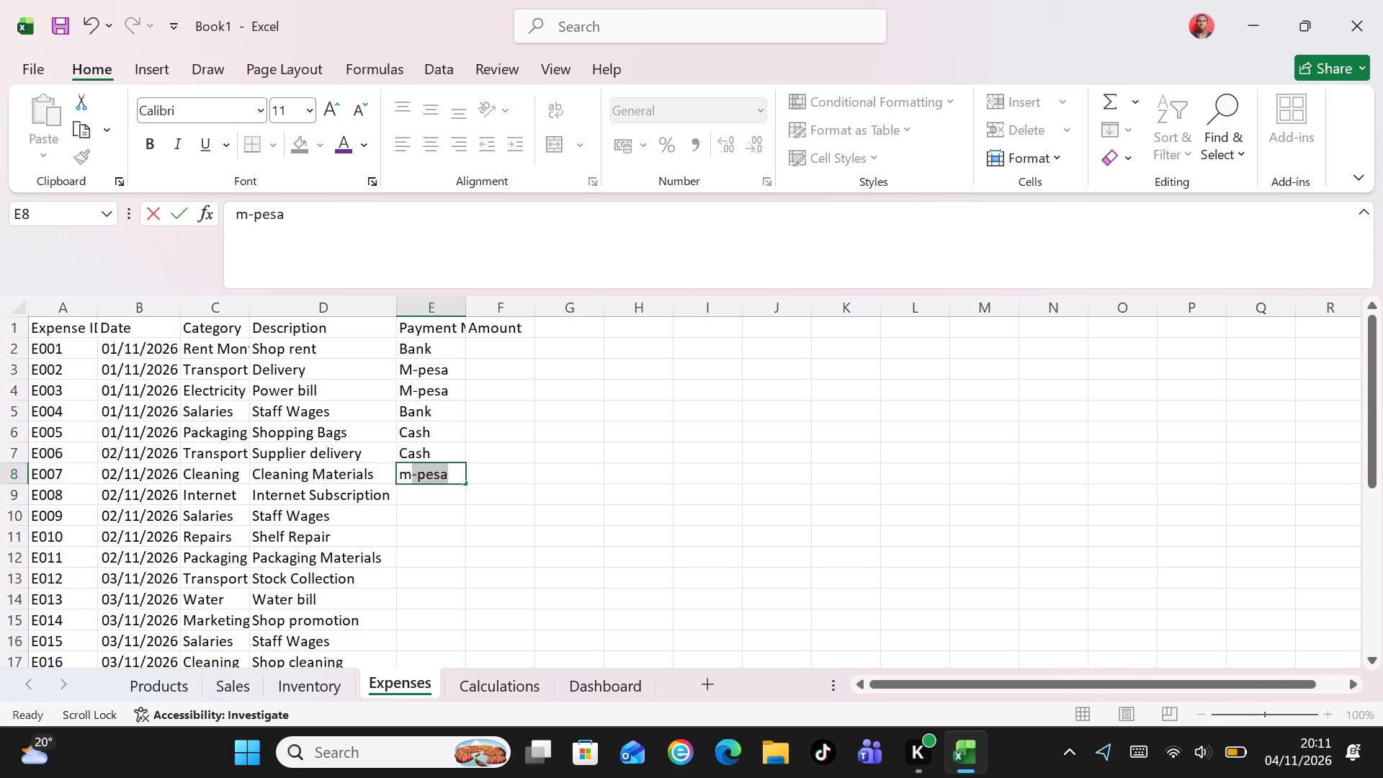